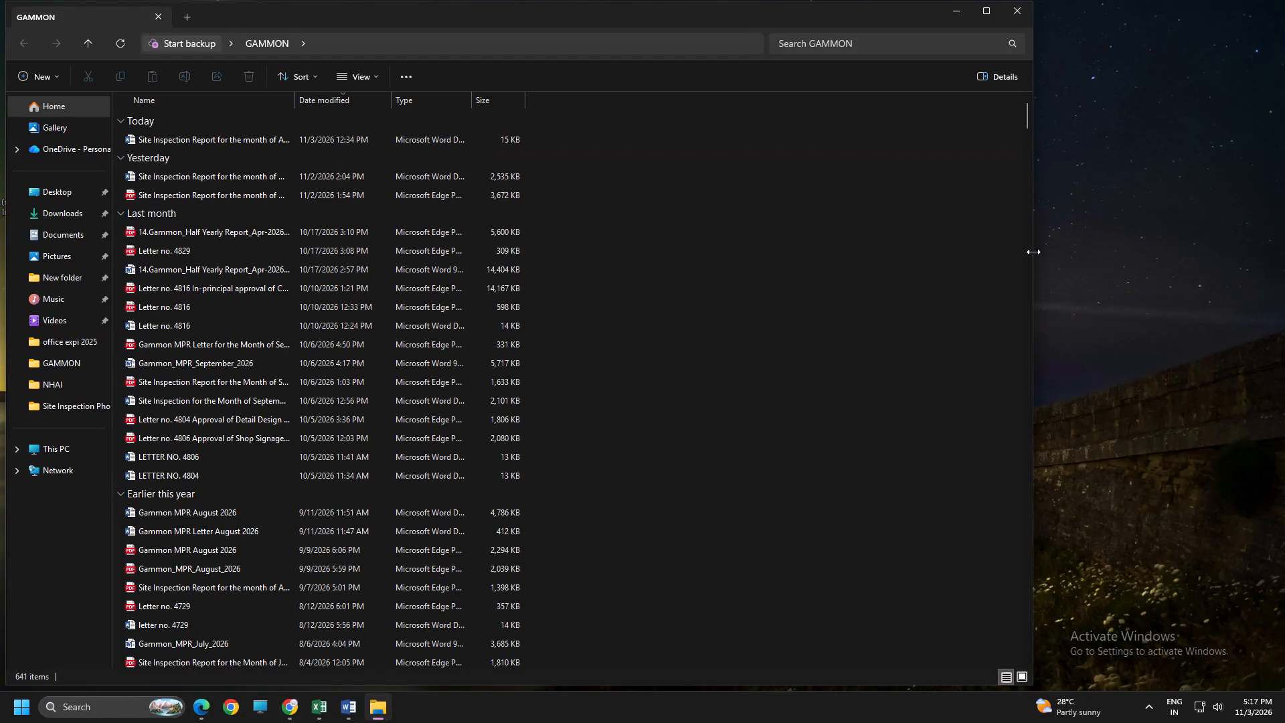
# Widen the GAMMON folder window so it extends to the edge of the screen.
pyautogui.moveTo(1033, 250); pyautogui.dragTo(1284, 244)
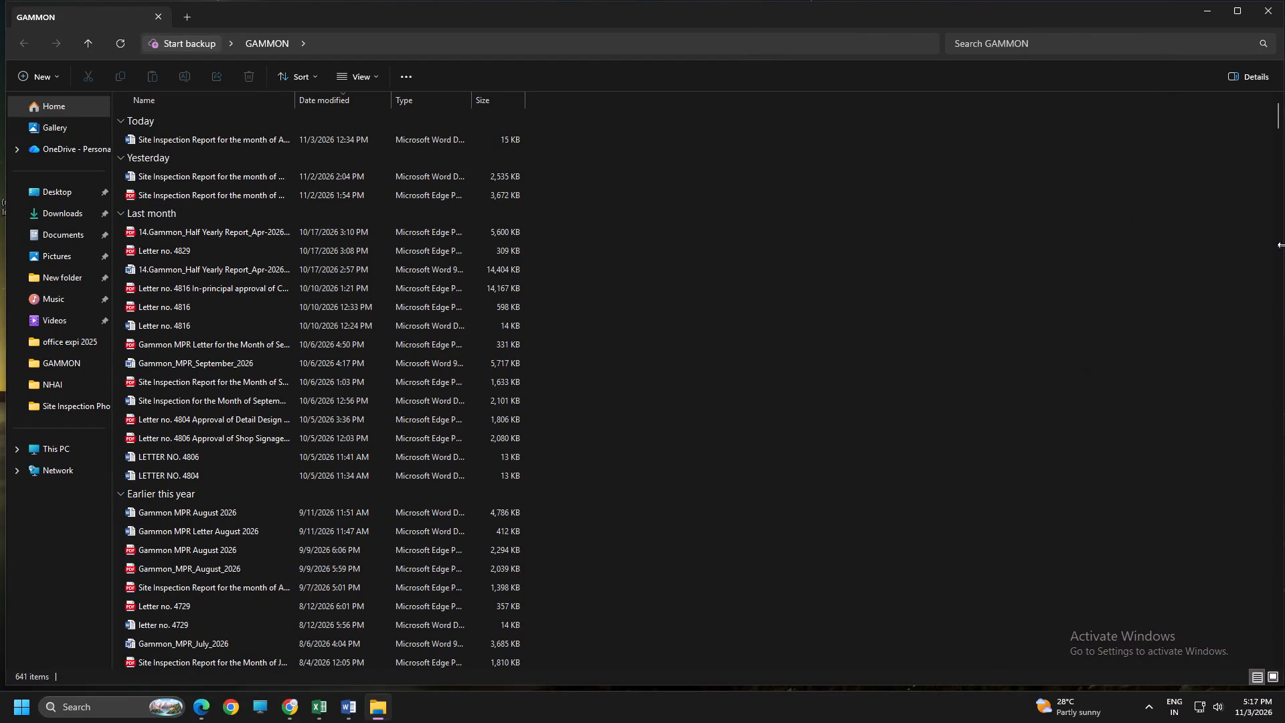
pyautogui.moveTo(1284, 244); pyautogui.dragTo(1284, 241)
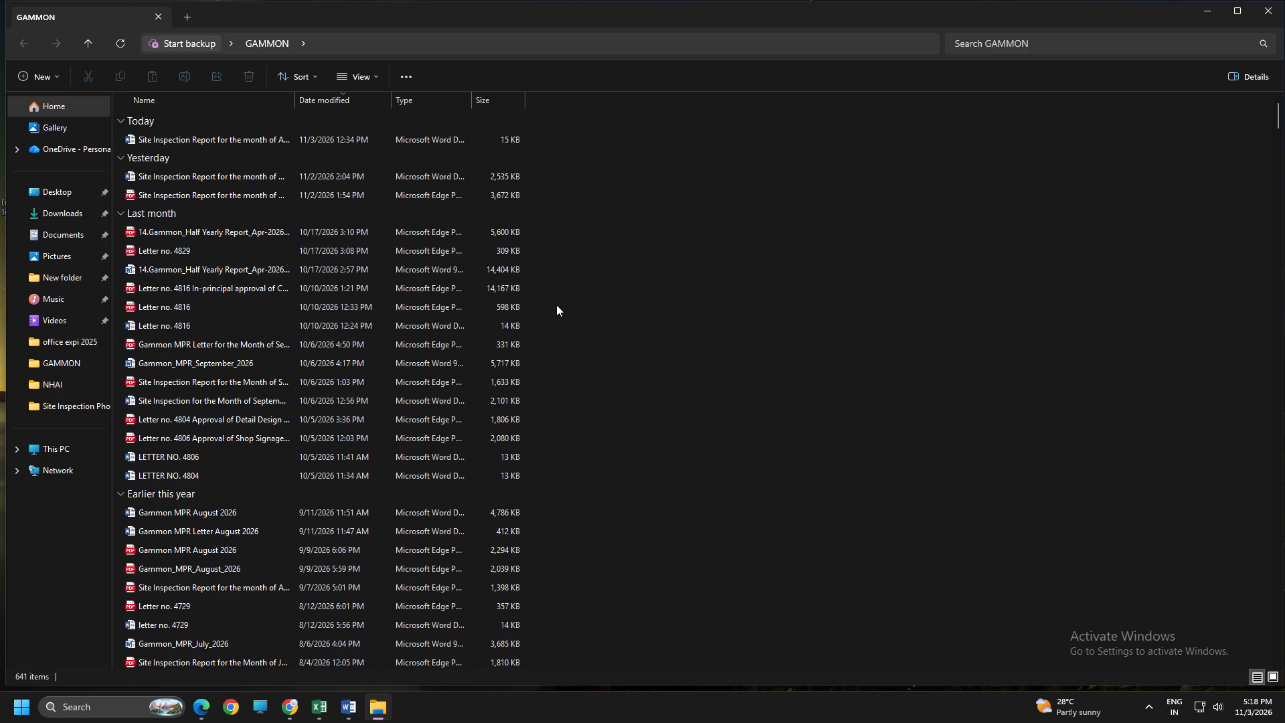
# Select the Word document "Letter no. 4816" among last month's files in the GAMMON folder.
pyautogui.click(385, 329)
pyautogui.click(385, 328)
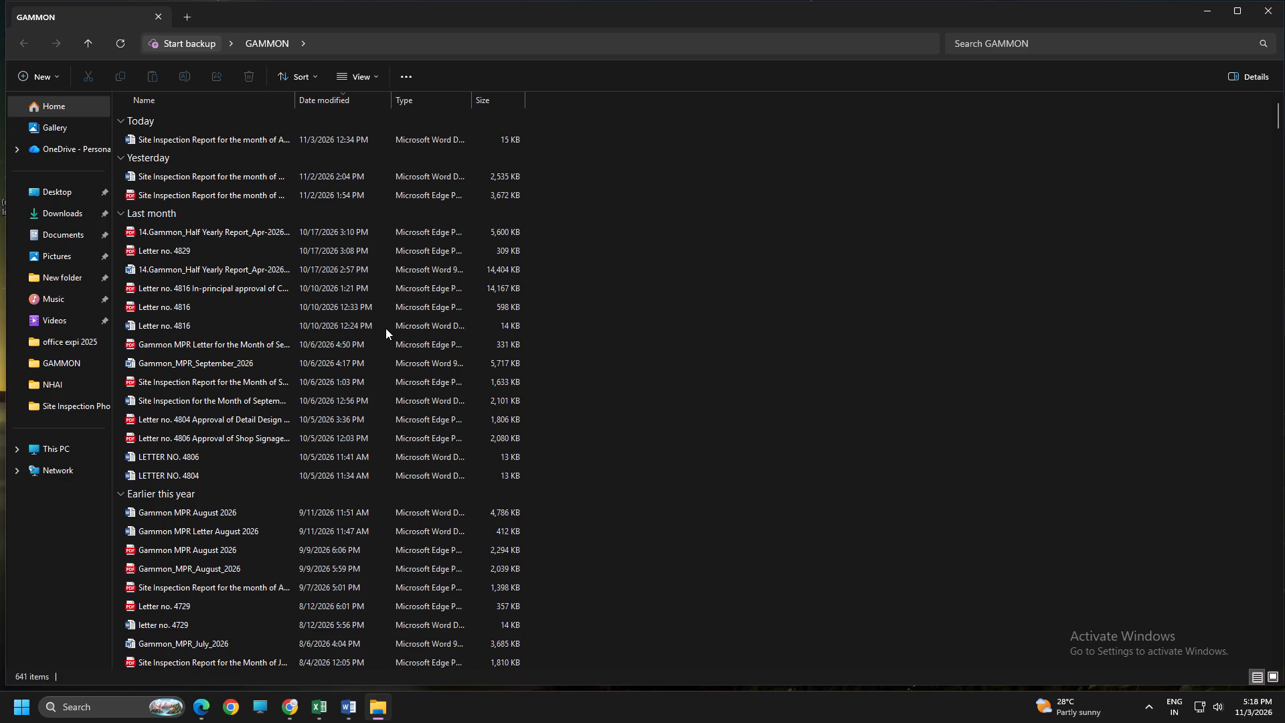
pyautogui.click(385, 328)
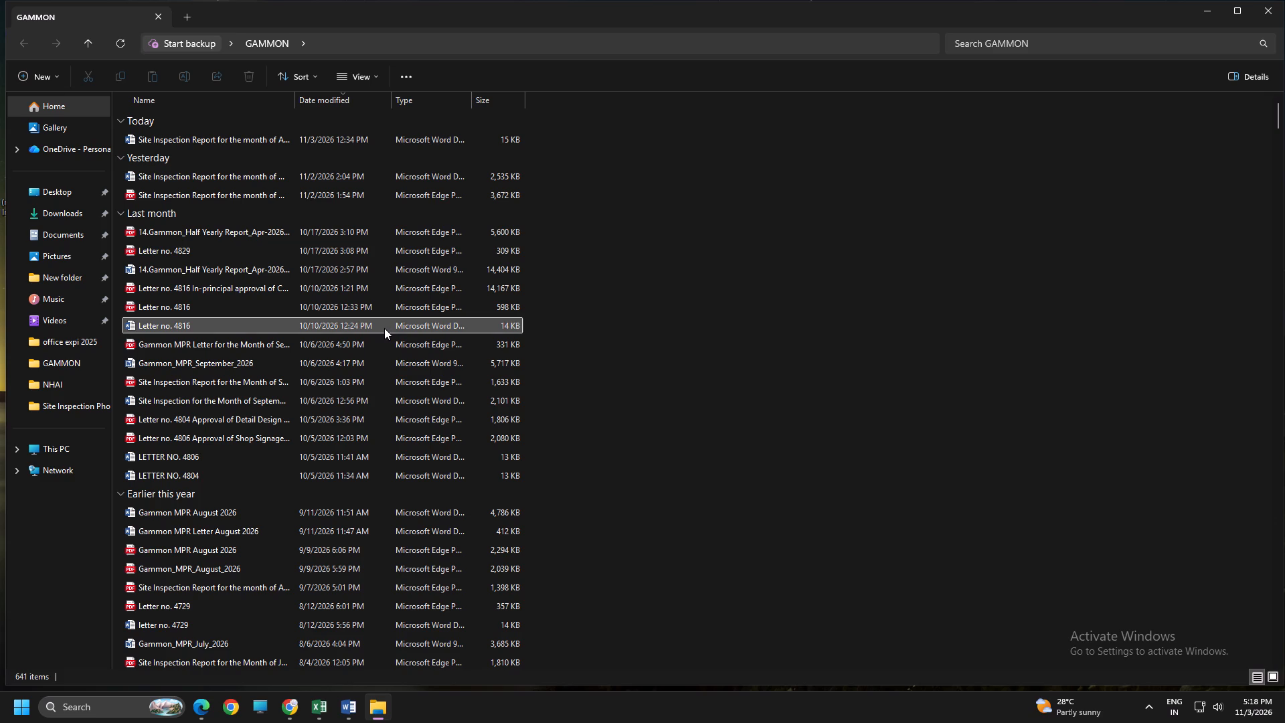
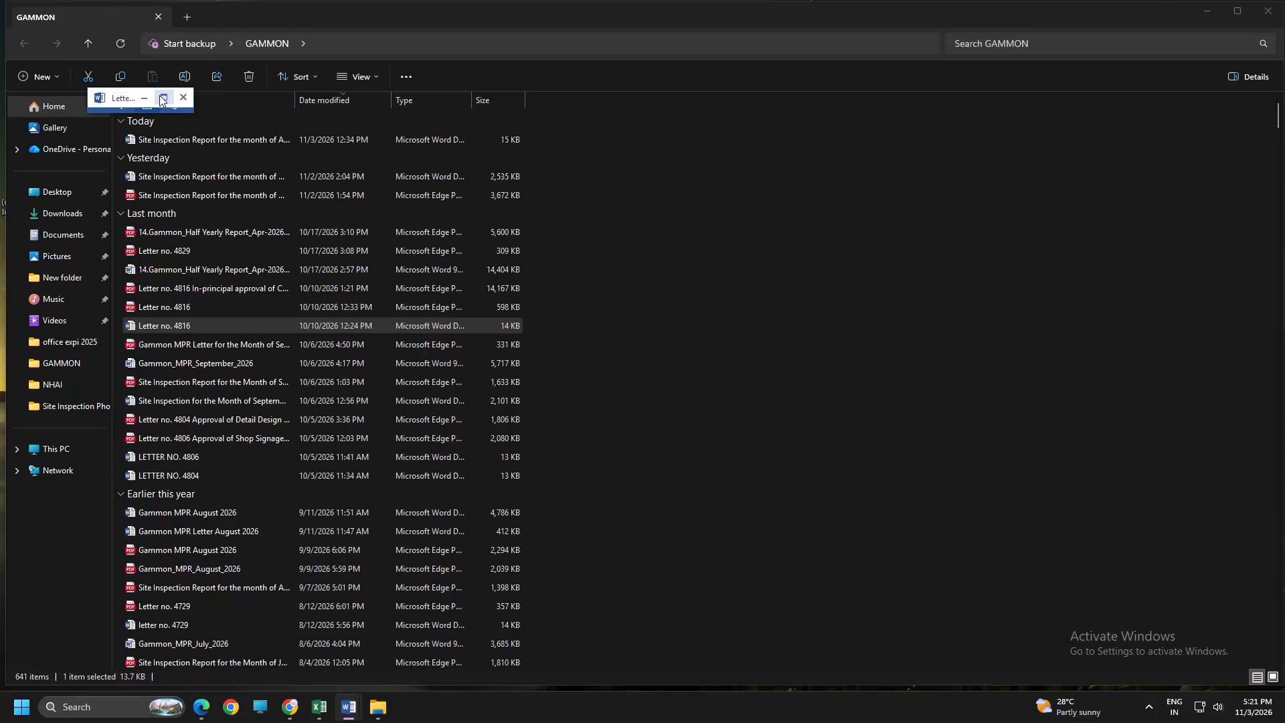
# Maximize the small Word window of "Letter no. 4816" so the document fills the screen.
pyautogui.click(159, 95)
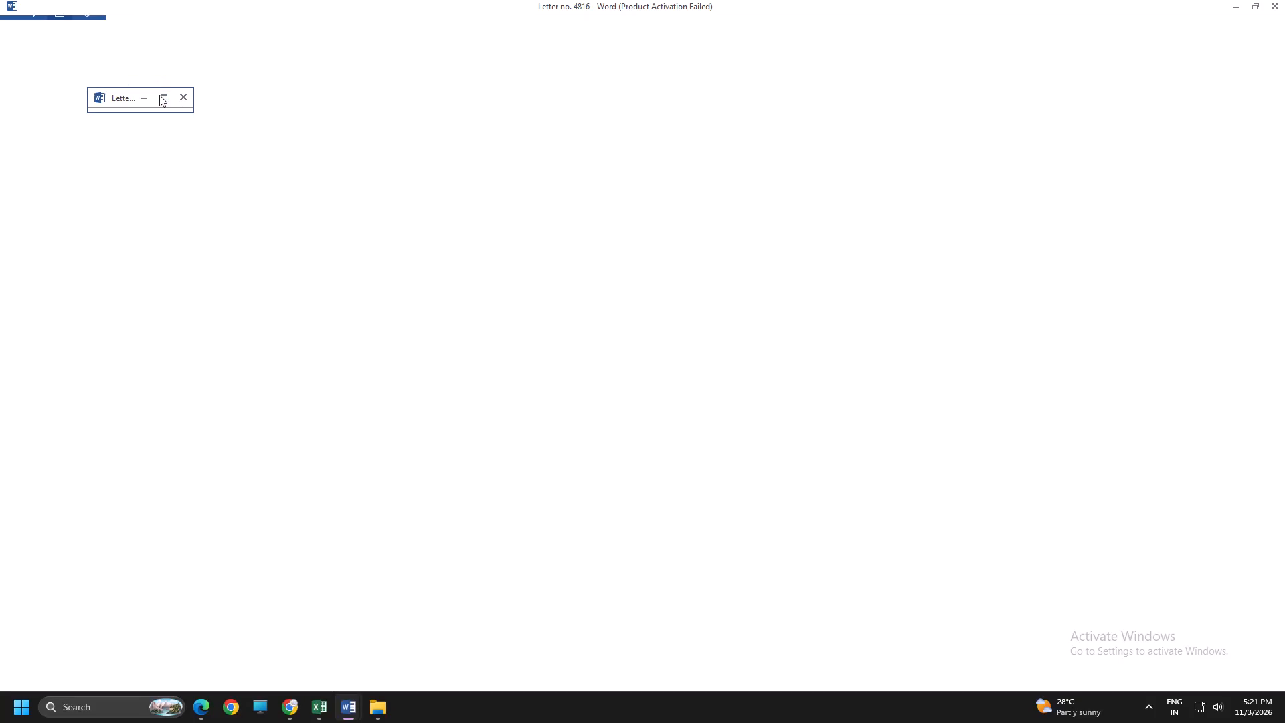
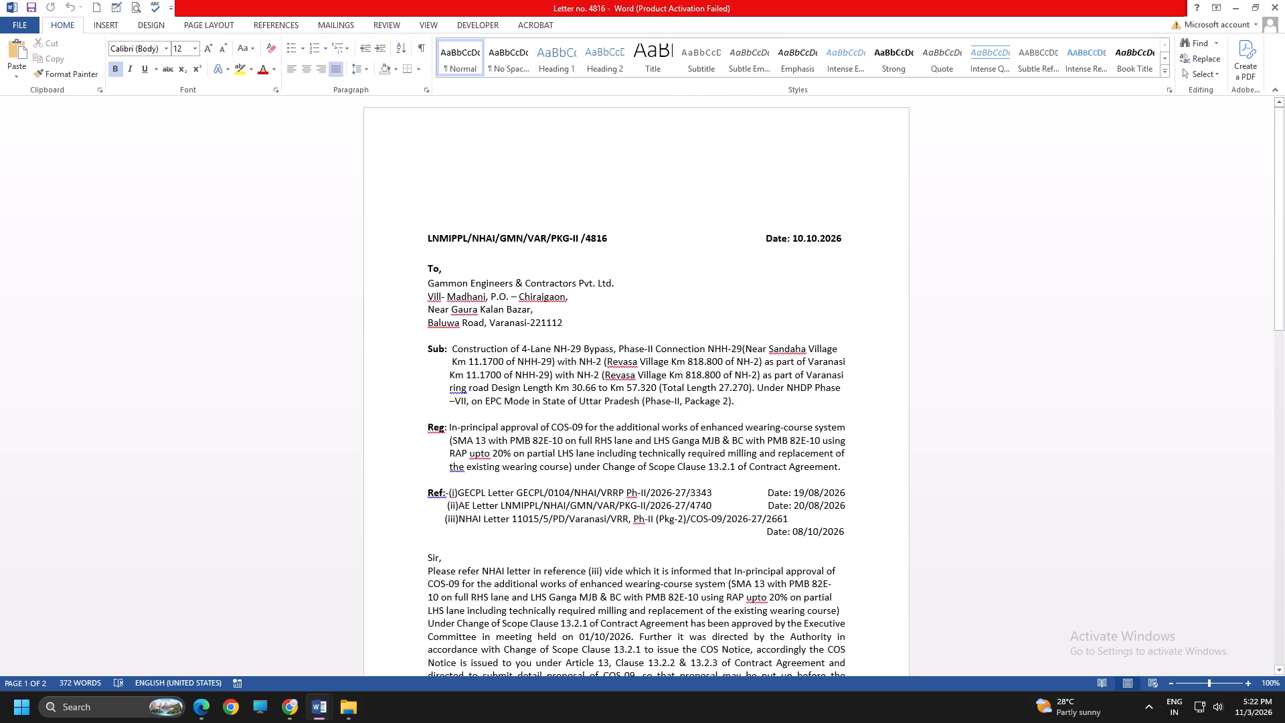
# Copy the entire text of the letter, from the reference number line through the last Copy To entry on page 2.
pyautogui.moveTo(424, 240); pyautogui.dragTo(679, 318)
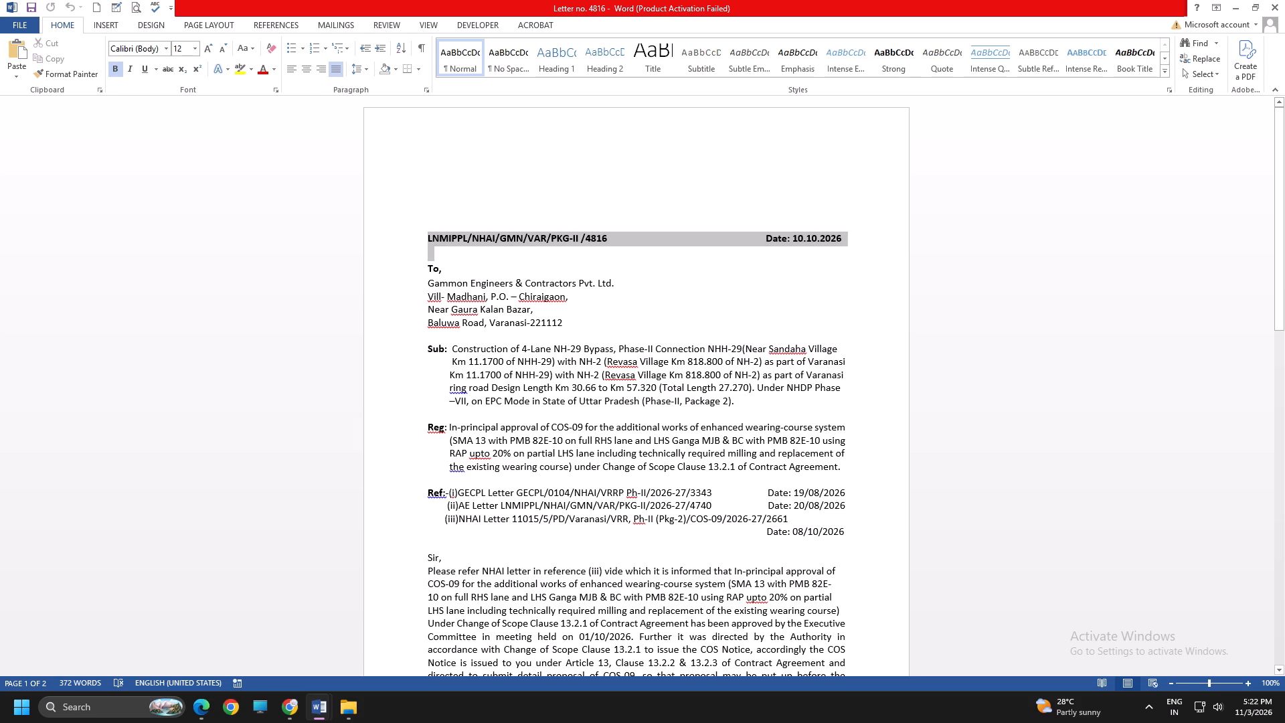
pyautogui.moveTo(679, 318); pyautogui.dragTo(725, 609)
pyautogui.scroll(-3, 725, 609)
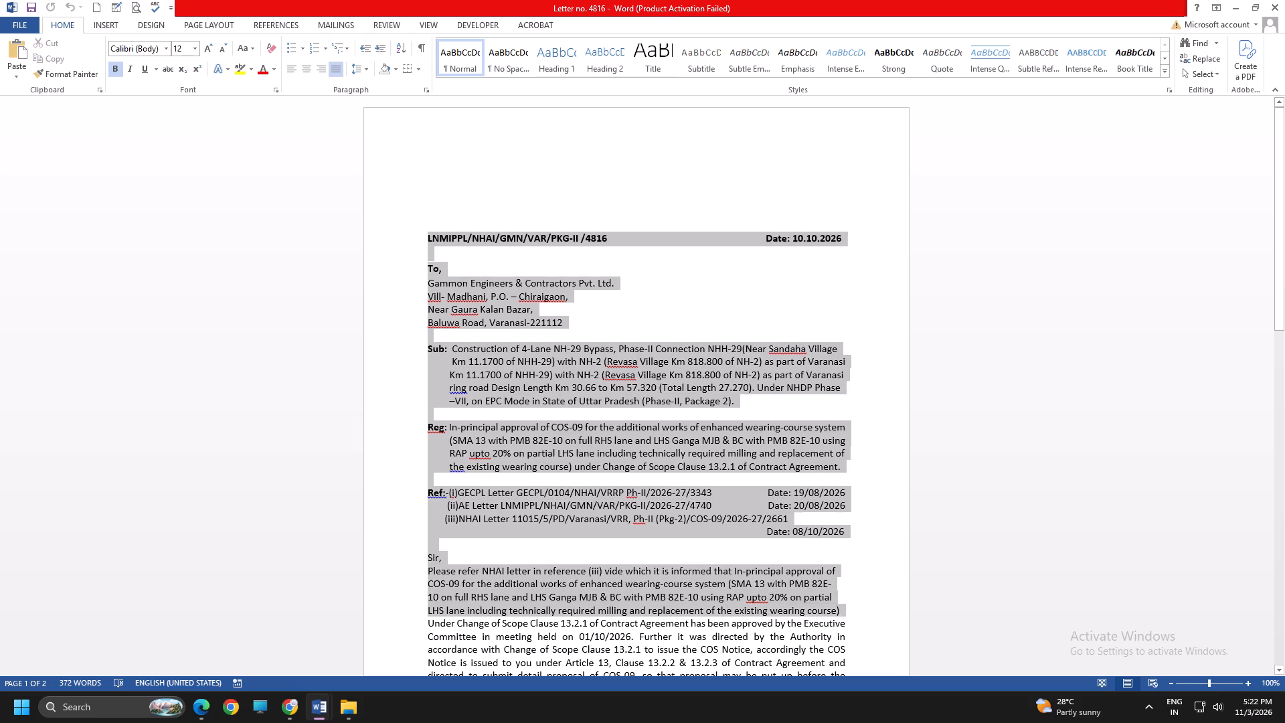
pyautogui.moveTo(725, 609); pyautogui.dragTo(725, 610)
pyautogui.scroll(-12, 725, 609)
pyautogui.hotkey('ctrl', 'c')
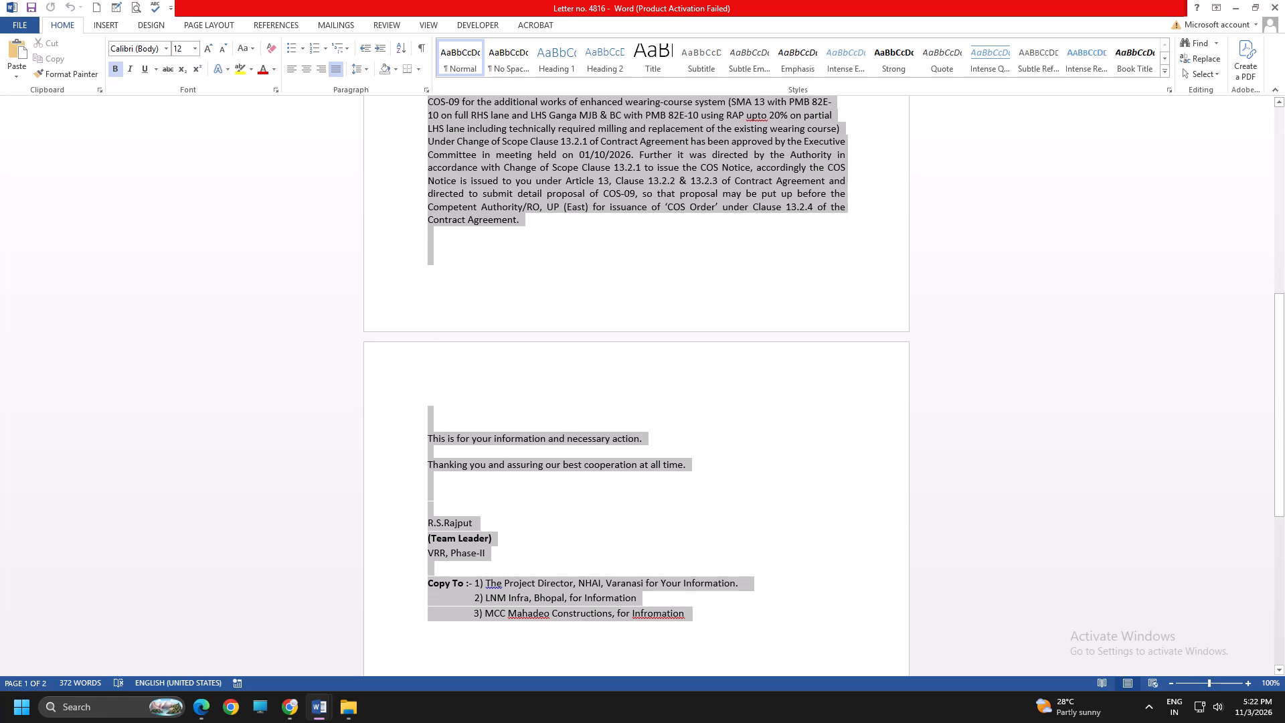
pyautogui.hotkey('ctrl', 'c')
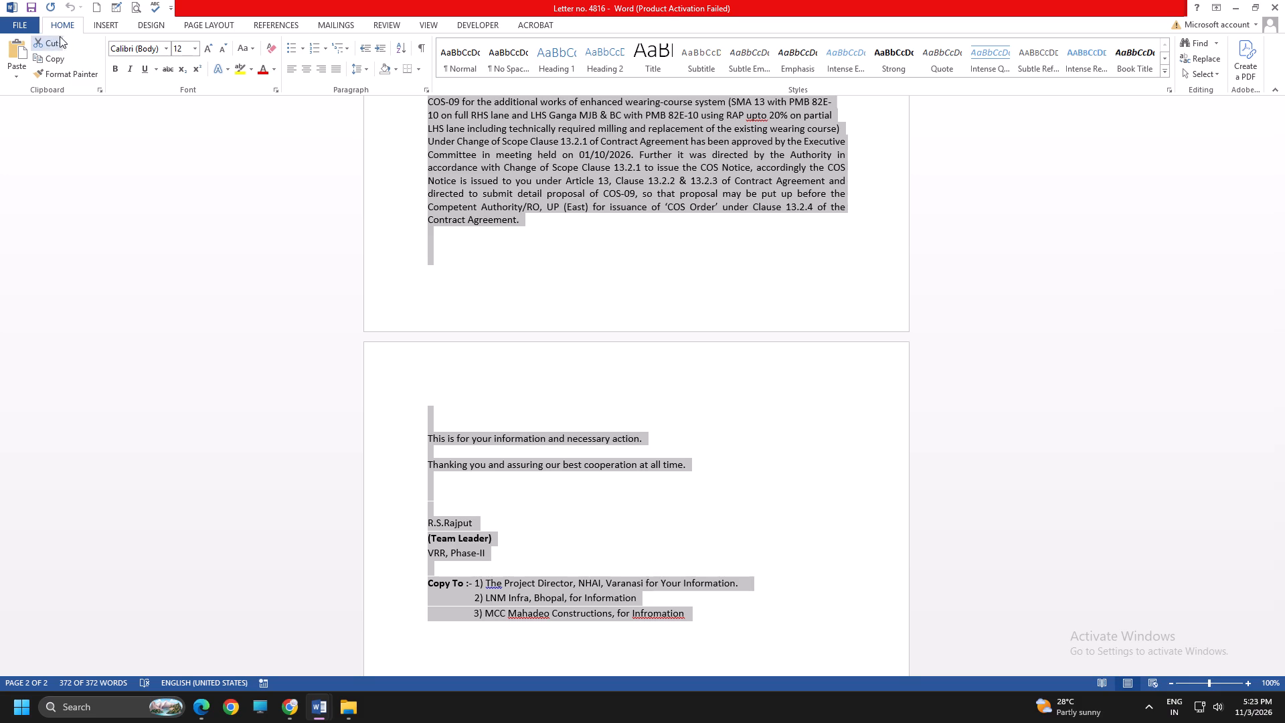
# Open Word's Backstage view from the letter.
pyautogui.click(12, 23)
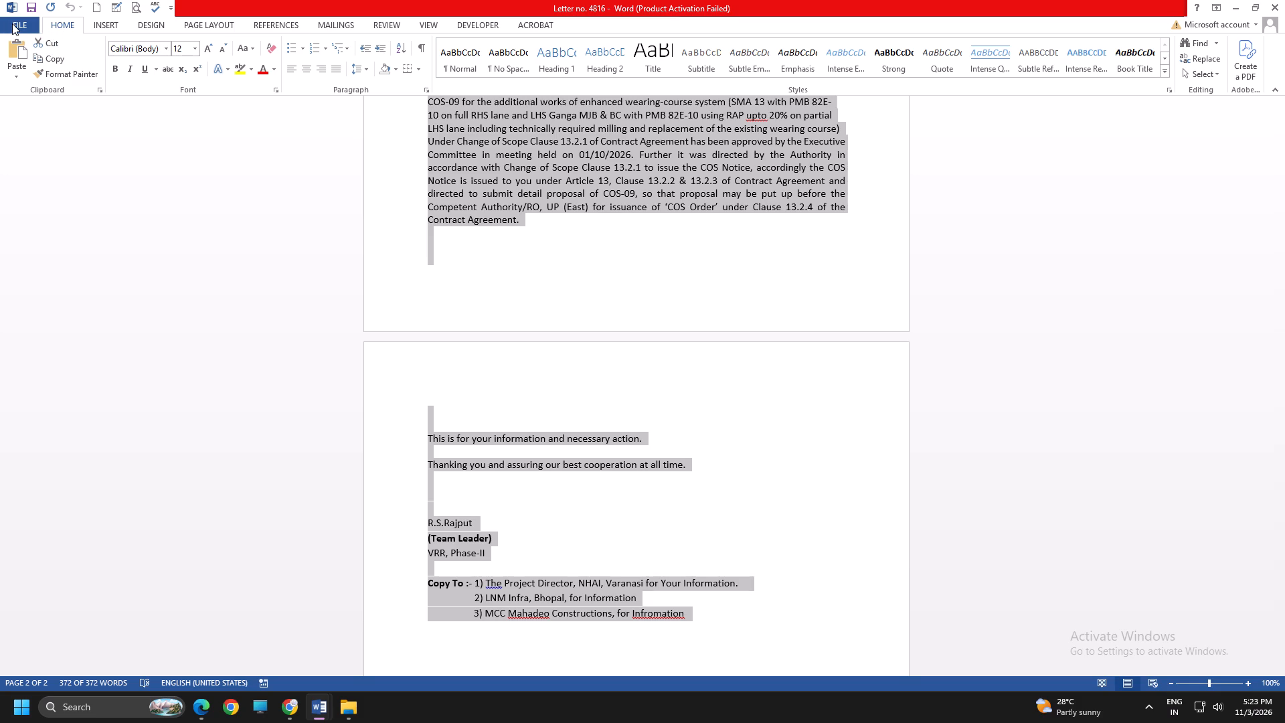
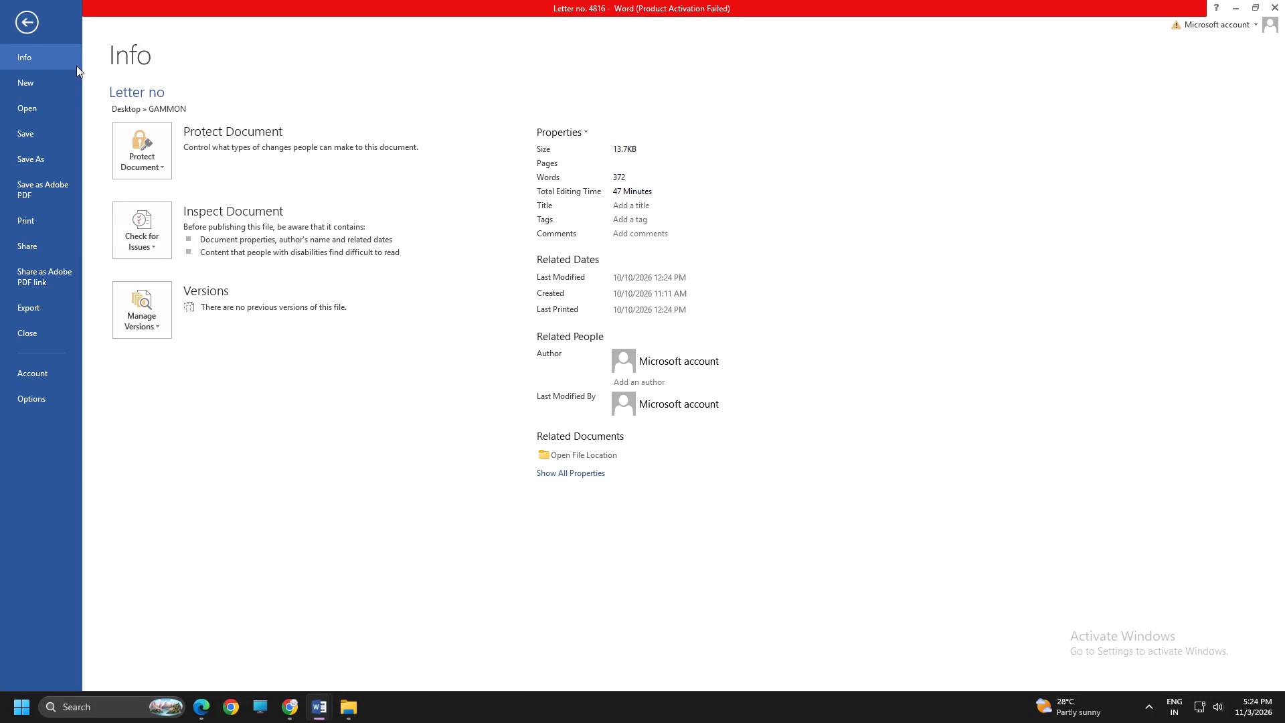
# Create a blank document and paste the copied letter text into it.
pyautogui.click(31, 88)
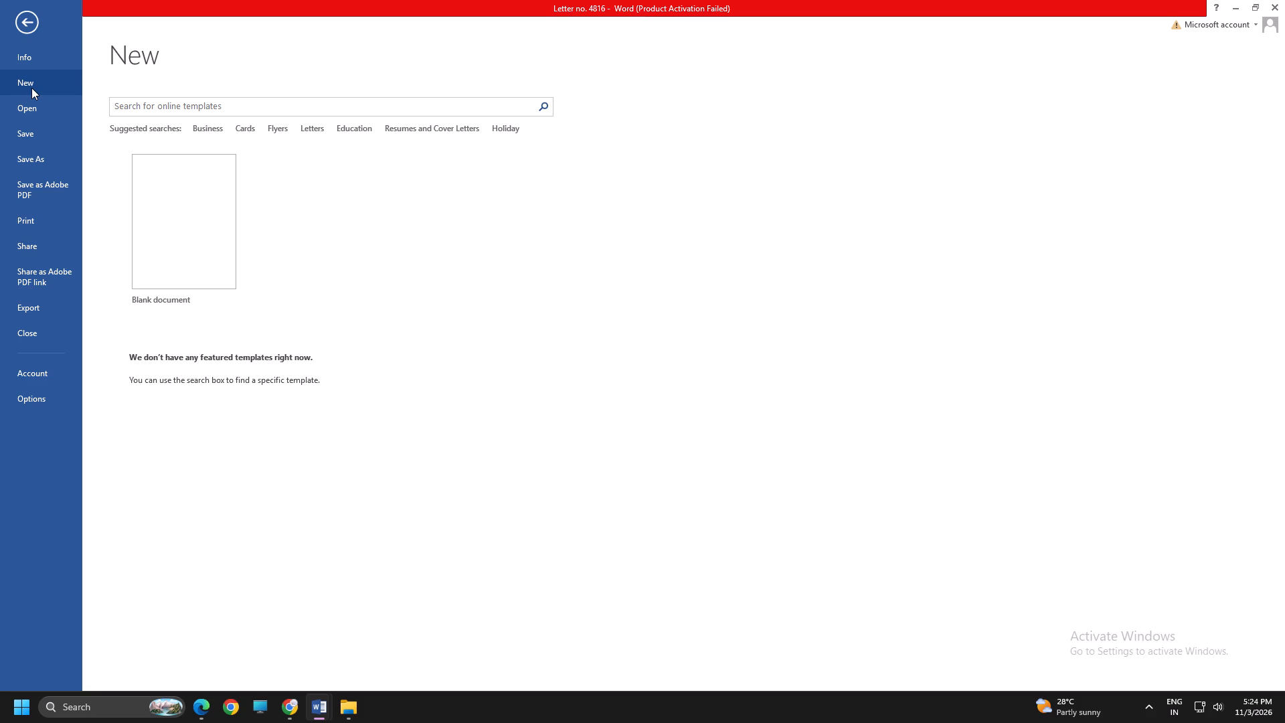
pyautogui.doubleClick(185, 177)
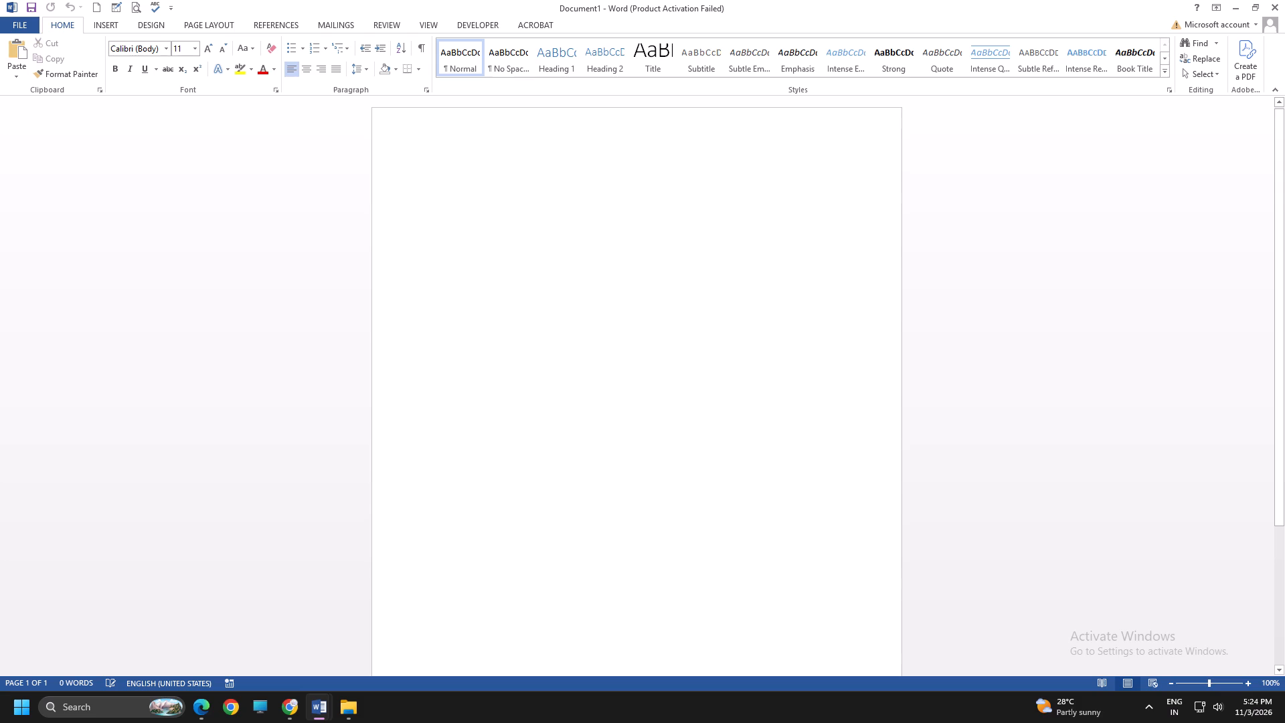
pyautogui.hotkey('ctrl', 'v')
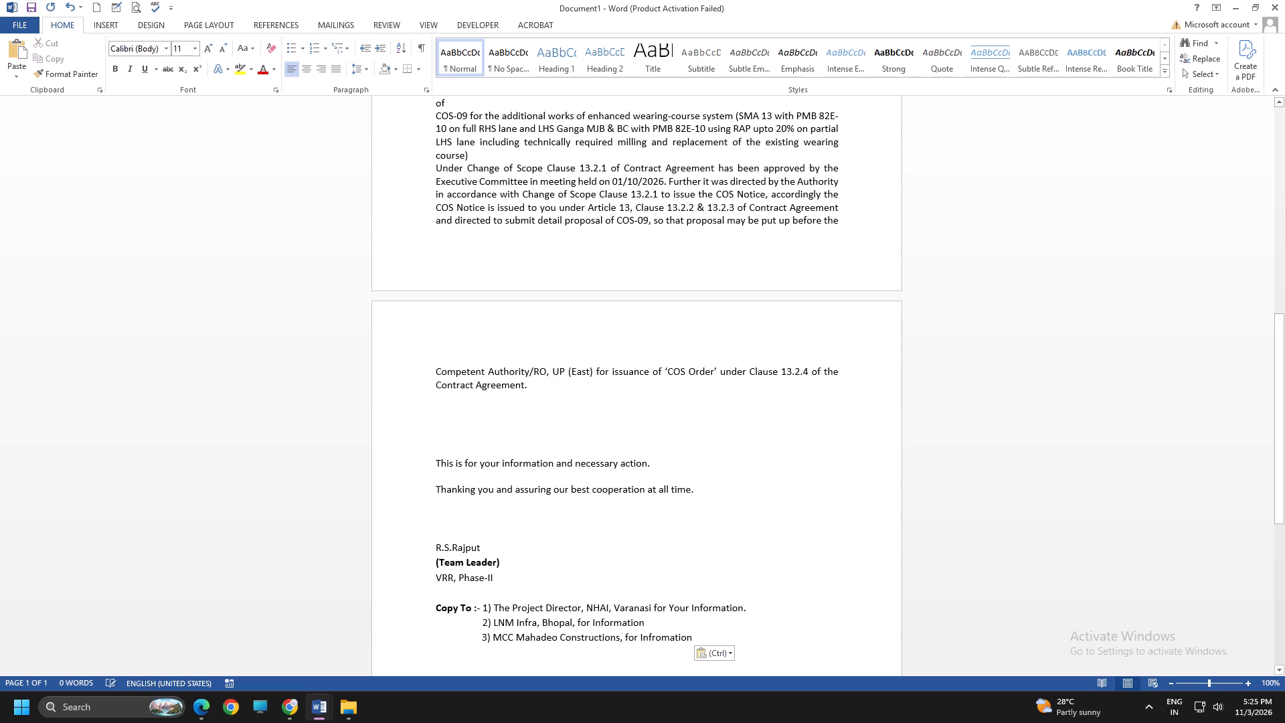
# Remove the gap before 10.10.2026 in the letter heading so the date directly follows "Date:".
pyautogui.scroll(1, 583, 296)
pyautogui.scroll(3, 531, 351)
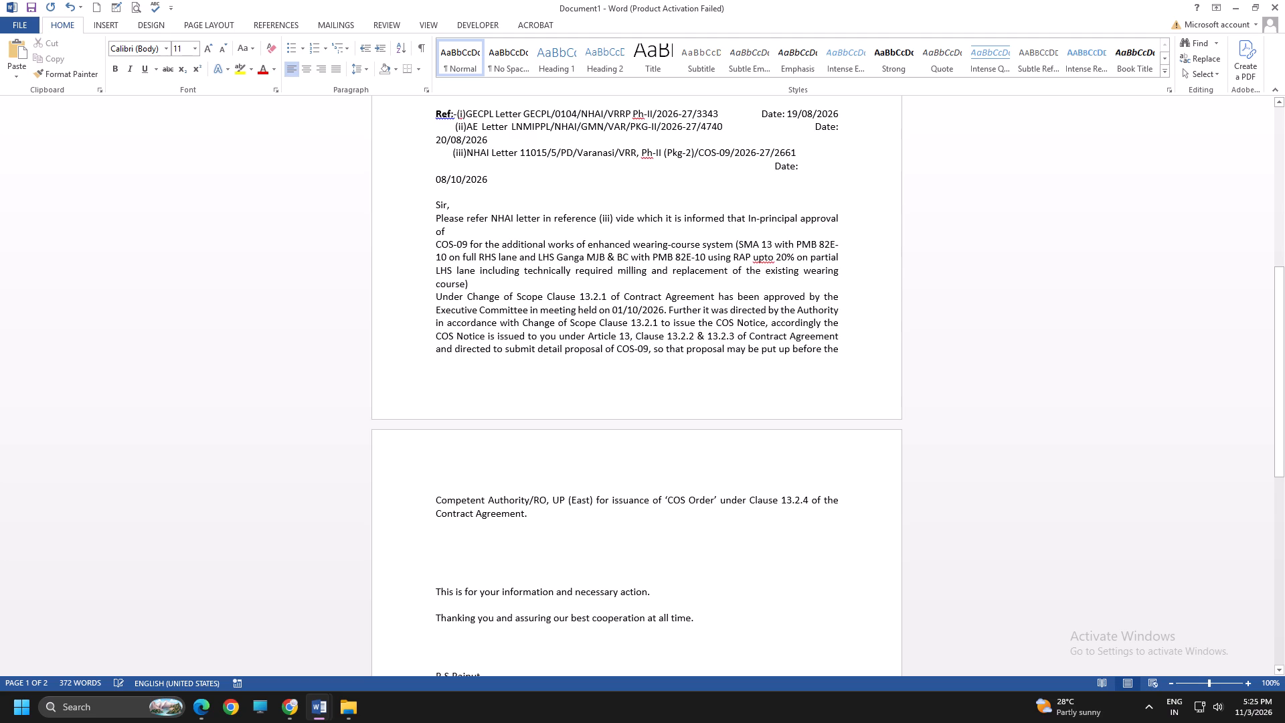
pyautogui.scroll(15, 587, 252)
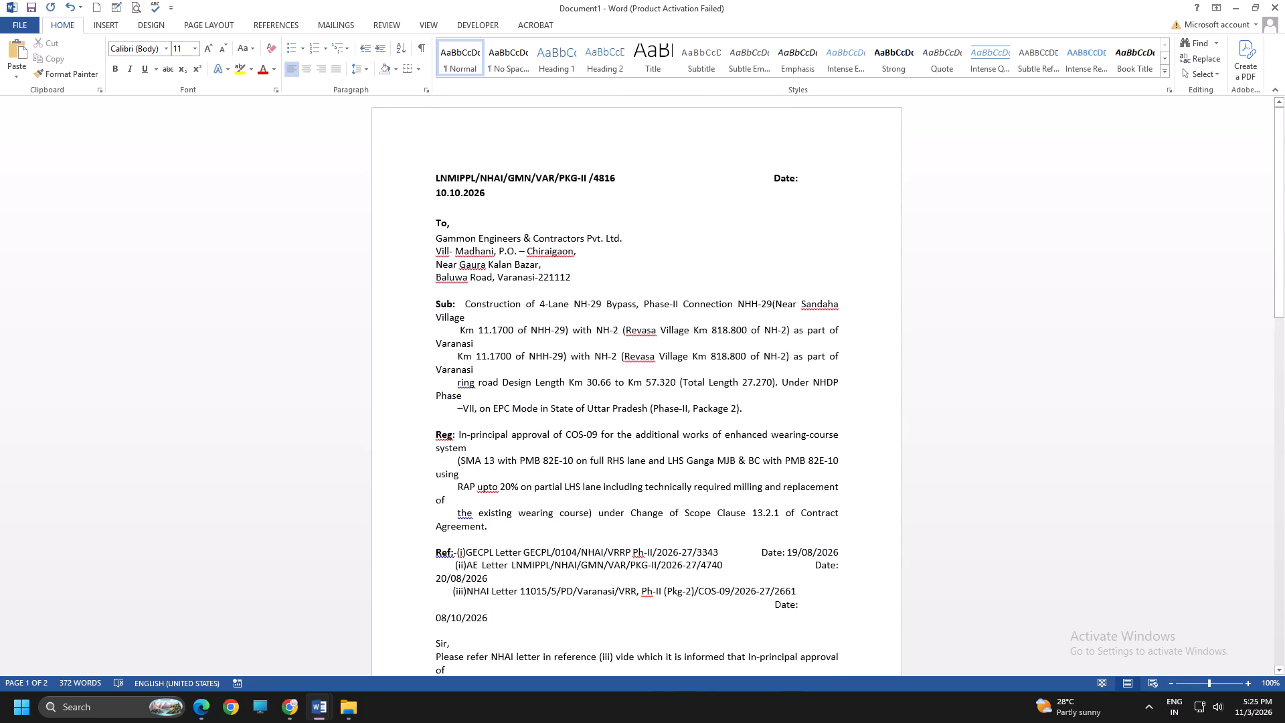
pyautogui.click(434, 195)
pyautogui.press('BackSpace')
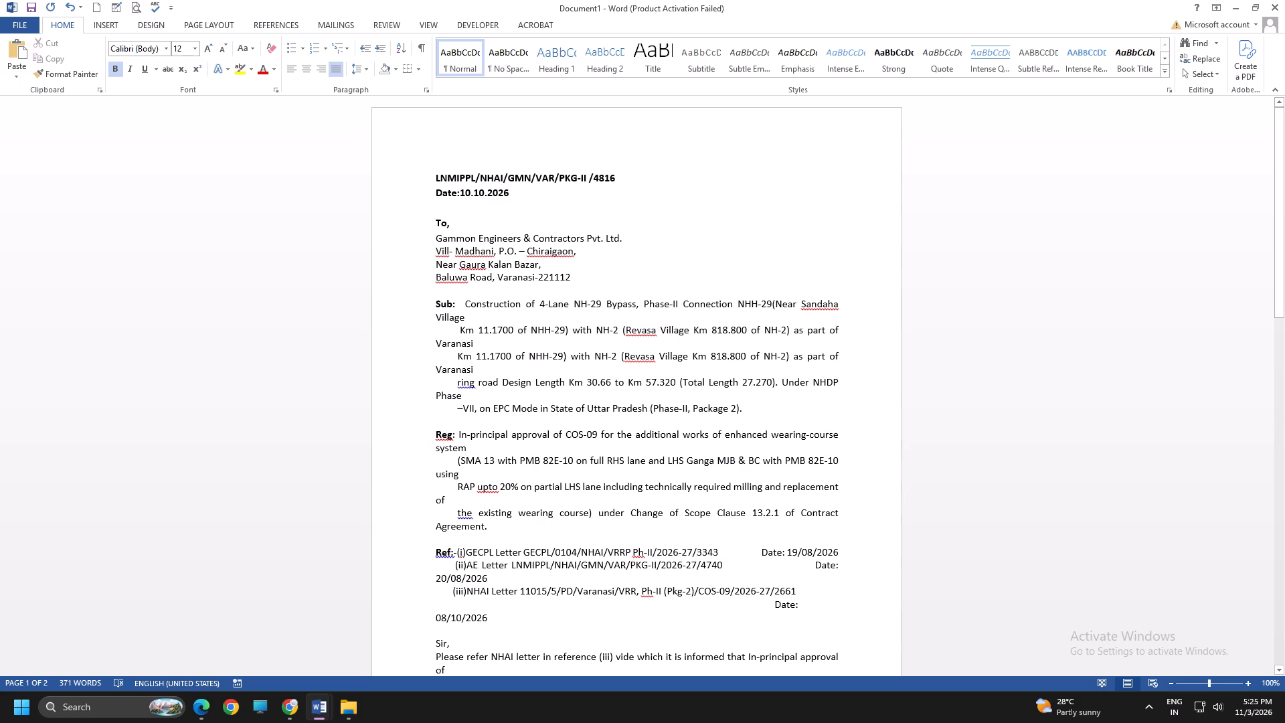
pyautogui.click(437, 189)
pyautogui.press('BackSpace')
pyautogui.press('BackSpace')
# Move "Date:10.10.2026" up from its own line to the end of the LNMIPPL reference number line.
pyautogui.scroll(-1, 464, 557)
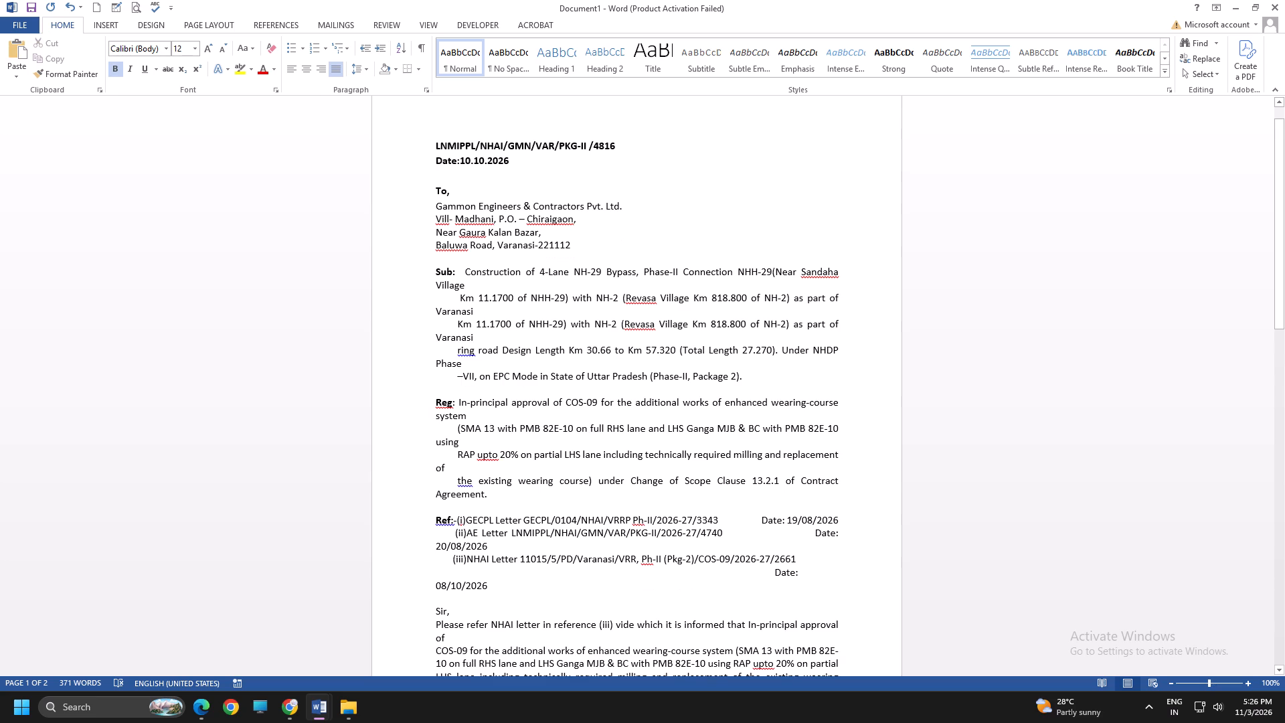
pyautogui.moveTo(435, 159); pyautogui.dragTo(512, 157)
pyautogui.hotkey('ctrl', 'x')
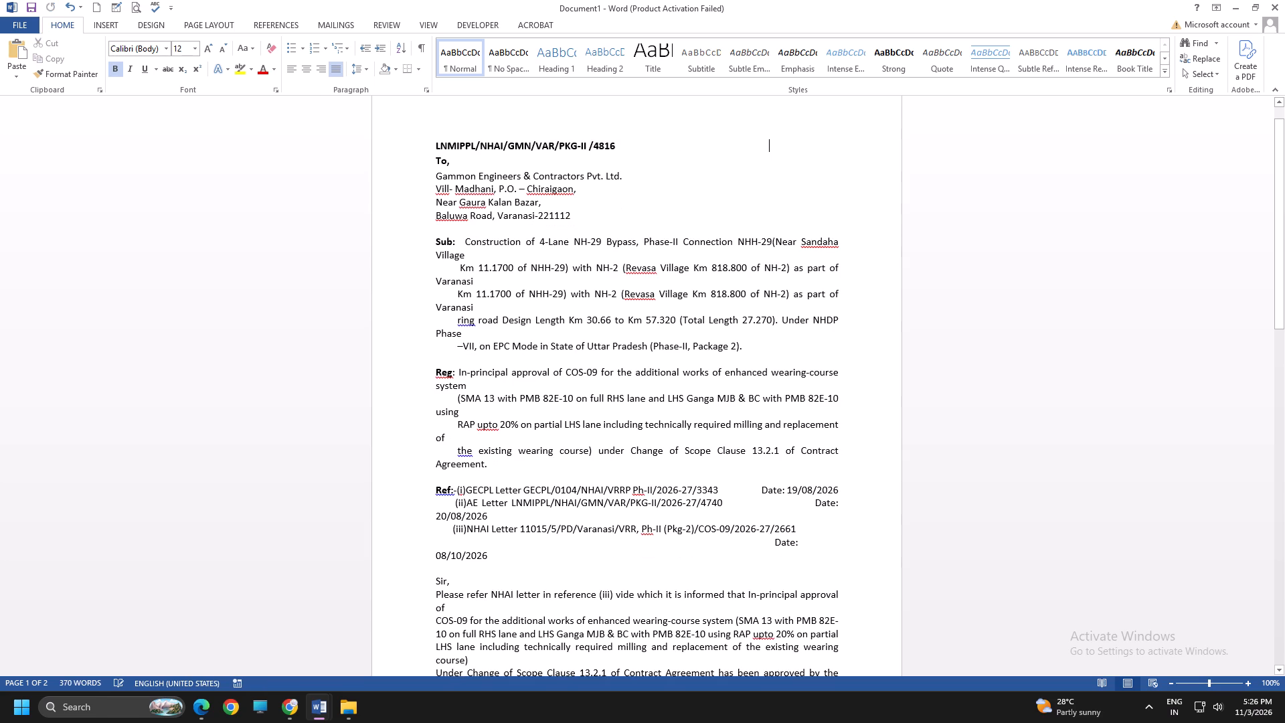
pyautogui.click(695, 144)
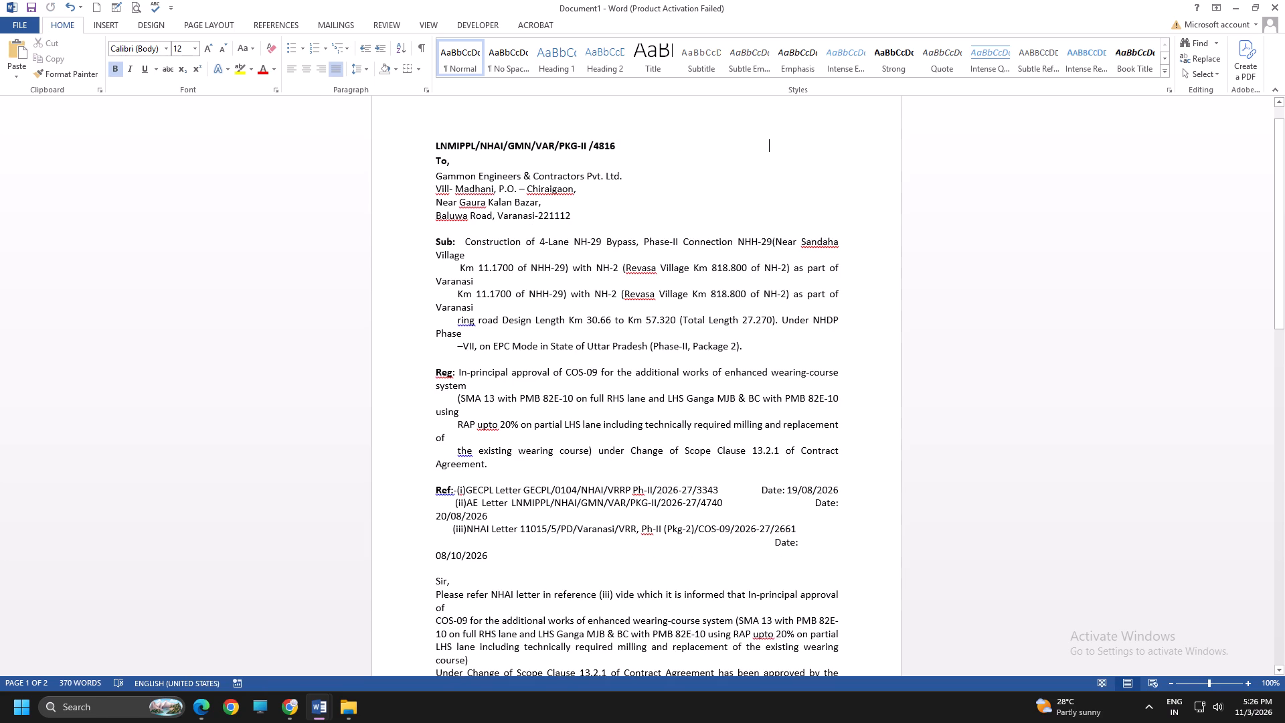
pyautogui.click(725, 140)
pyautogui.hotkey('ctrl', 'v')
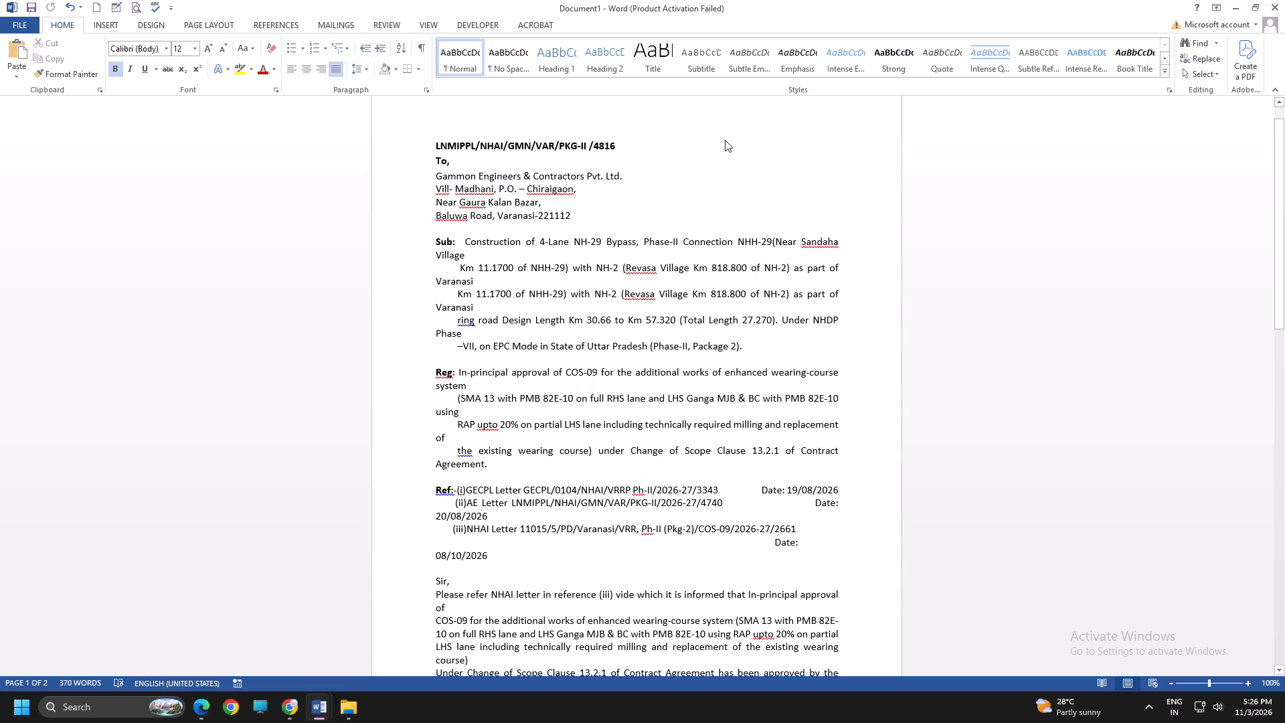
# Shift the date on the reference line toward the right margin with spaces and insert a space after "Date:".
pyautogui.click(725, 142)
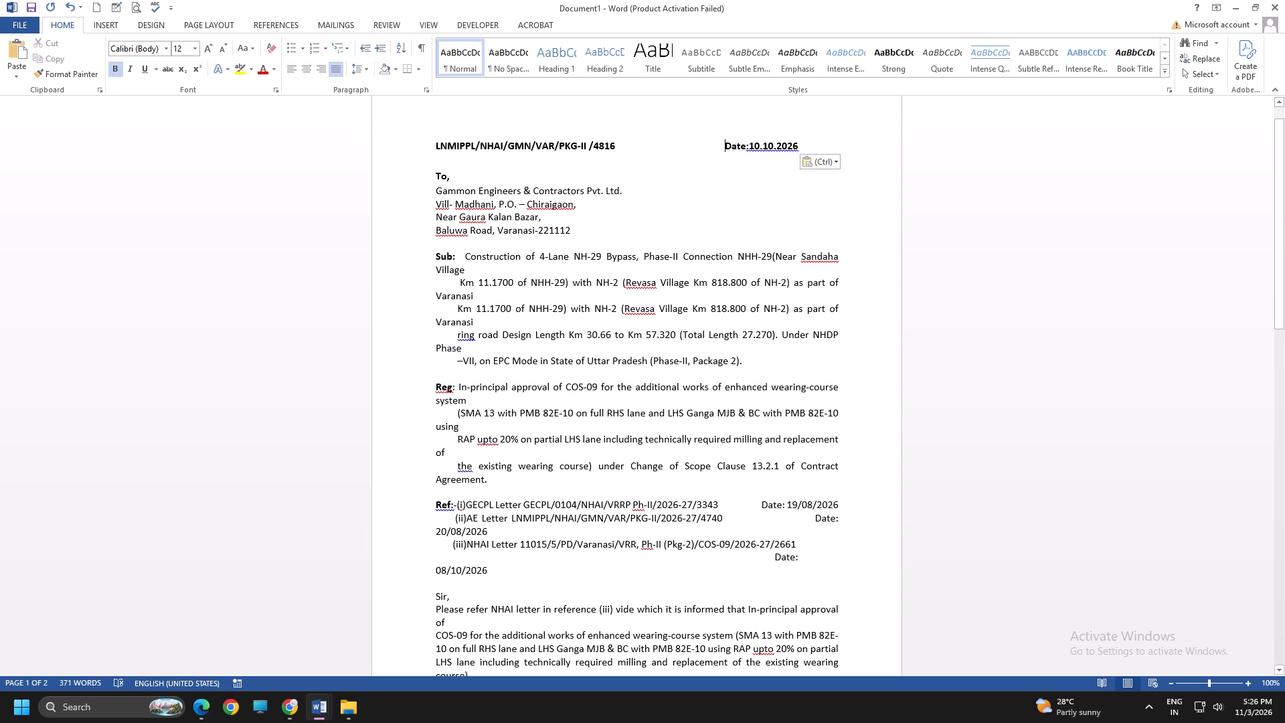
pyautogui.press('space')
pyautogui.press('space')
pyautogui.press('space')
pyautogui.press('space')
pyautogui.press('space')
pyautogui.press('space')
pyautogui.press('space')
pyautogui.press('space')
pyautogui.press('space')
pyautogui.press('space')
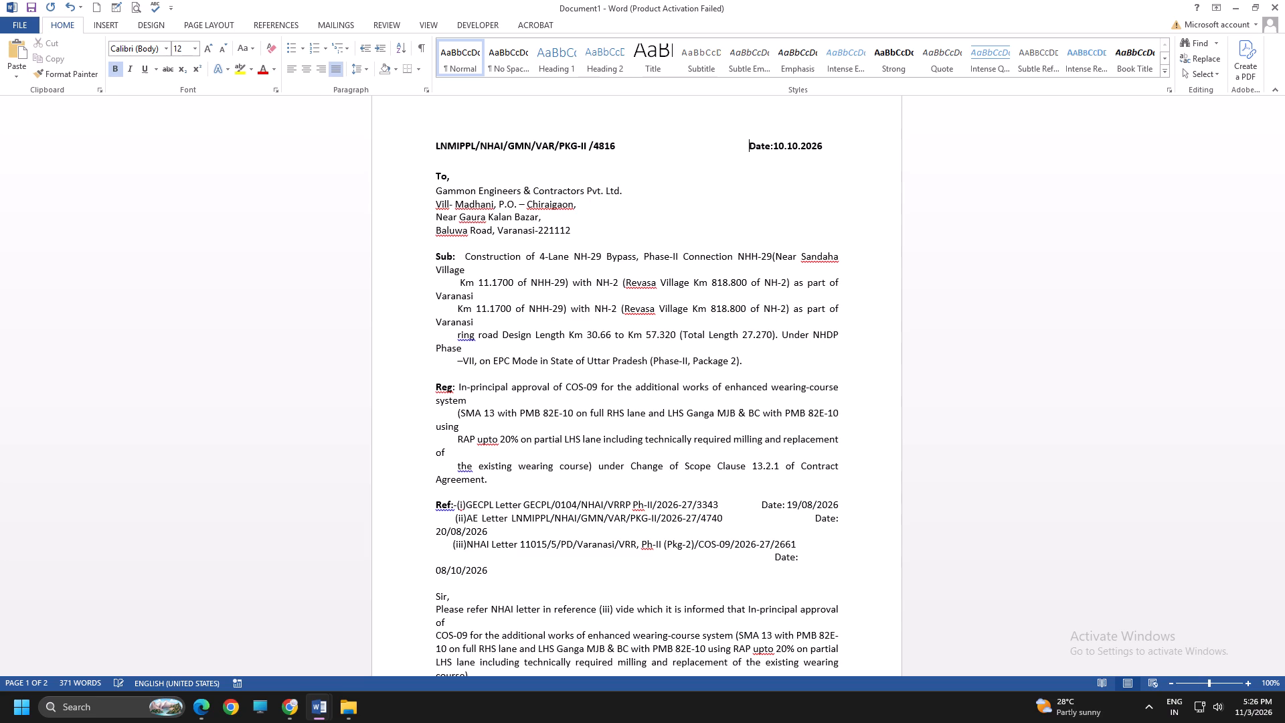
pyautogui.press('space')
pyautogui.press('space')
pyautogui.press('space')
pyautogui.click(782, 143)
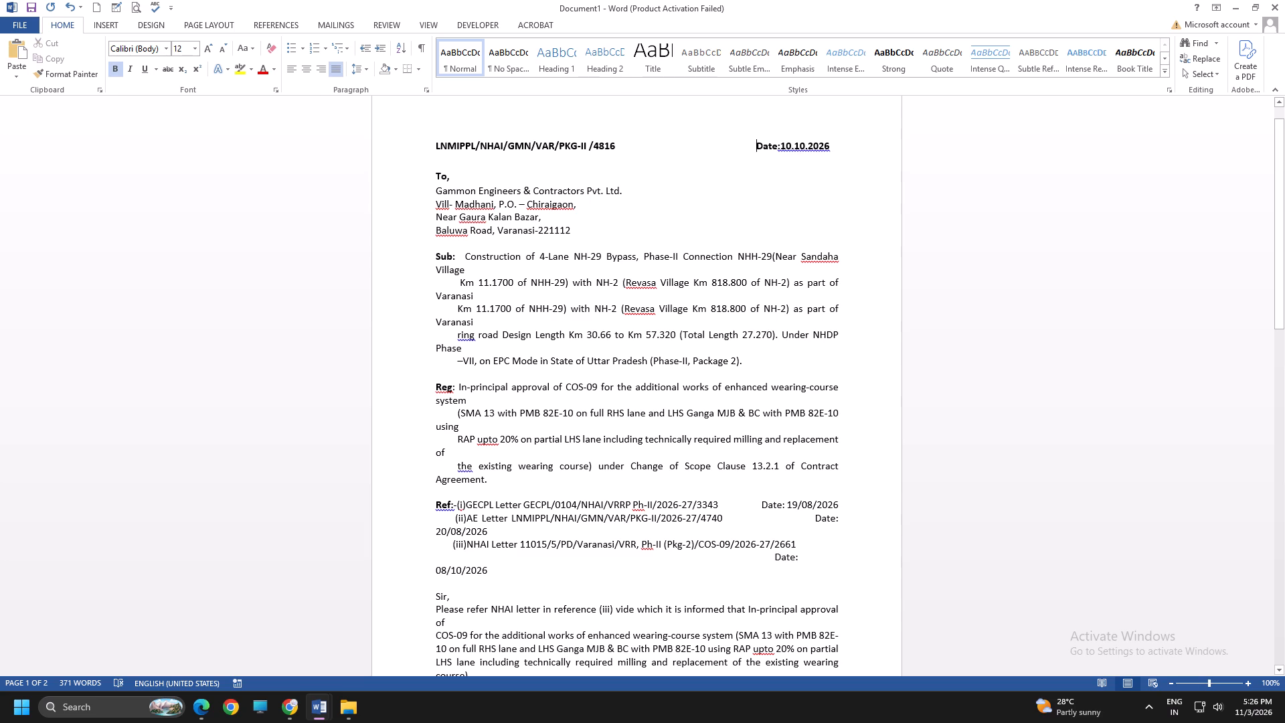
pyautogui.press('space')
# Join the first "Km 11.1700" line of the Sub paragraph to the preceding line, keeping "Village " before it.
pyautogui.click(460, 287)
pyautogui.press('BackSpace')
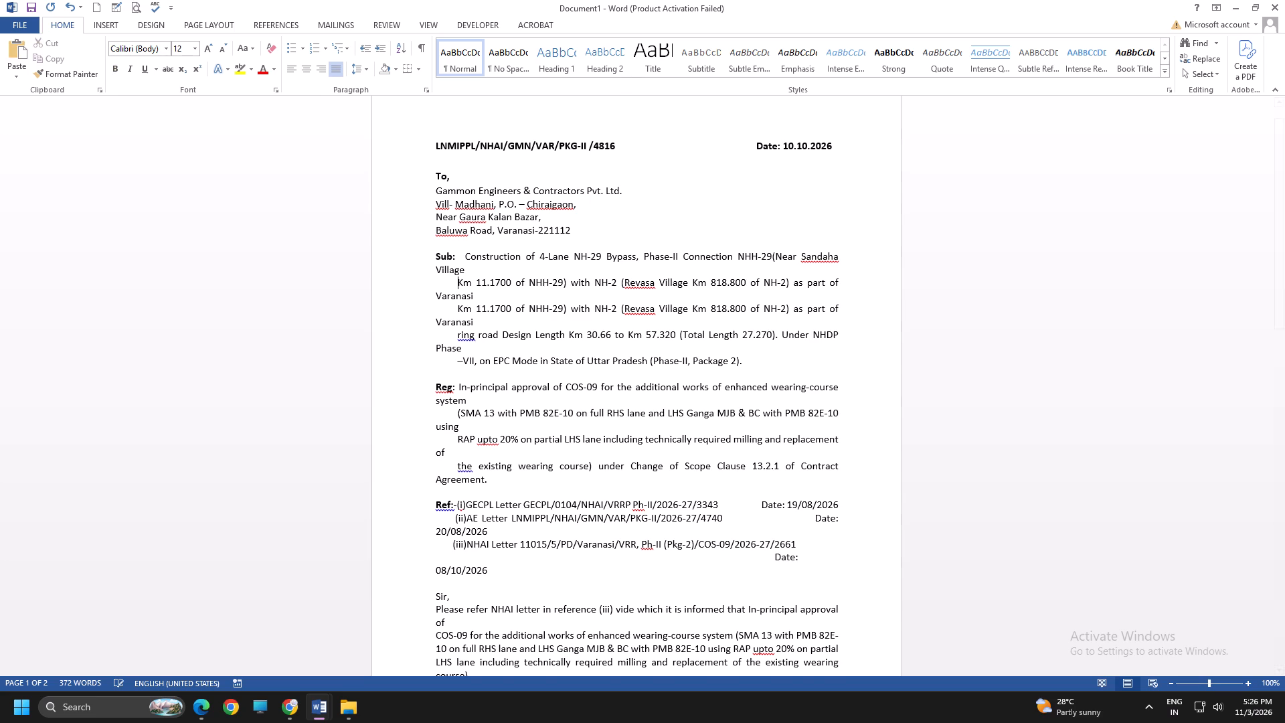
pyautogui.press('BackSpace')
pyautogui.press('BackSpace')
pyautogui.press('BackSpace')
pyautogui.press('BackSpace')
pyautogui.press('BackSpace')
pyautogui.press('BackSpace')
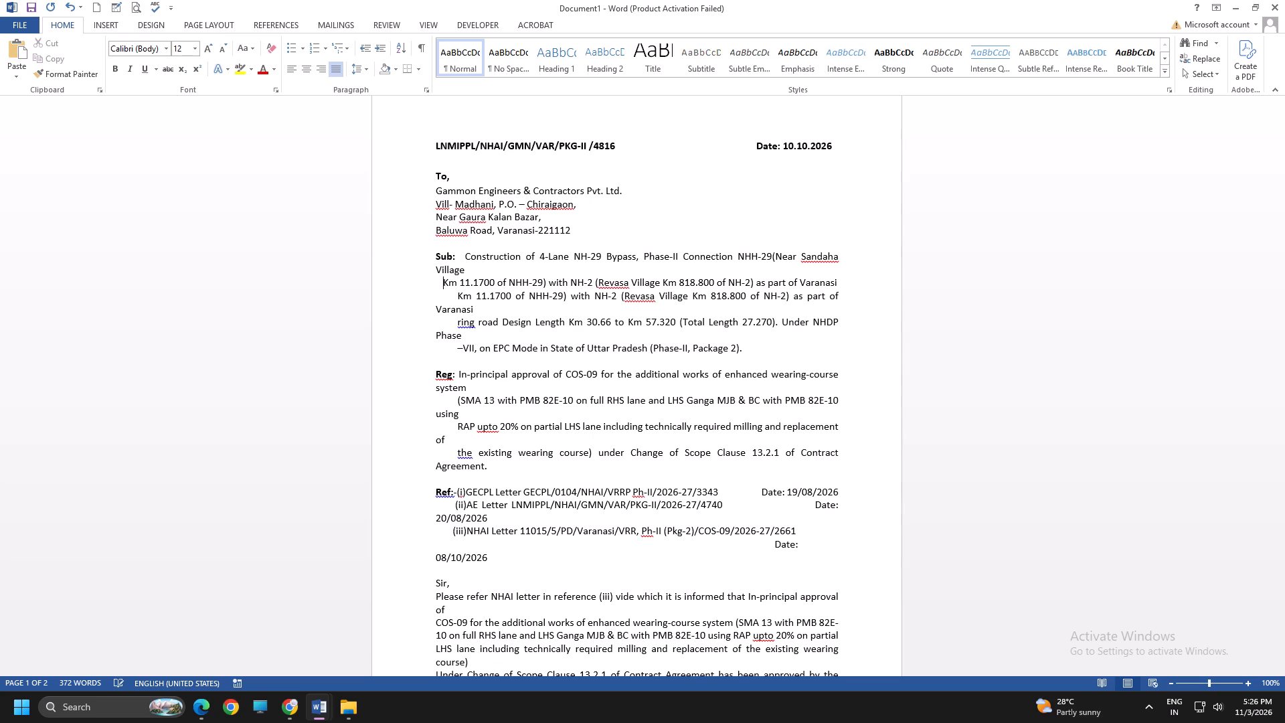
pyautogui.press('BackSpace')
pyautogui.press('BackSpace')
pyautogui.press('BackSpace')
pyautogui.press('BackSpace')
pyautogui.press('BackSpace')
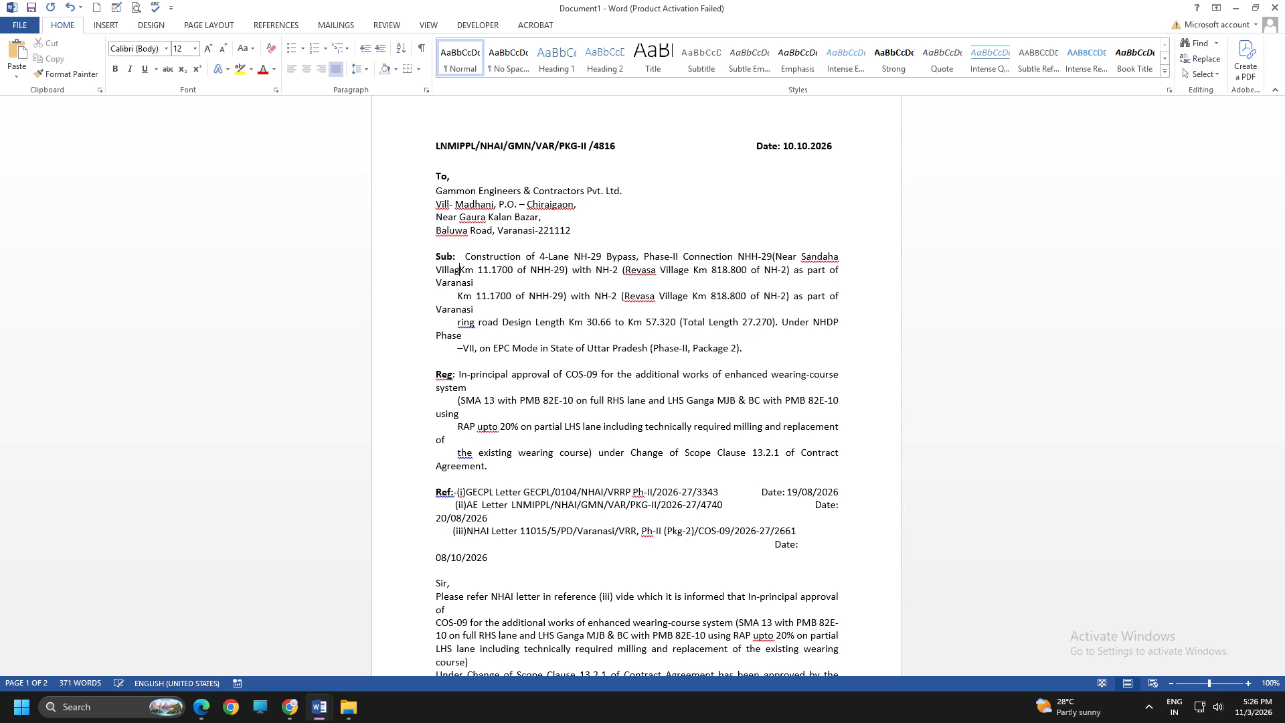
pyautogui.write('E')
pyautogui.press('space')
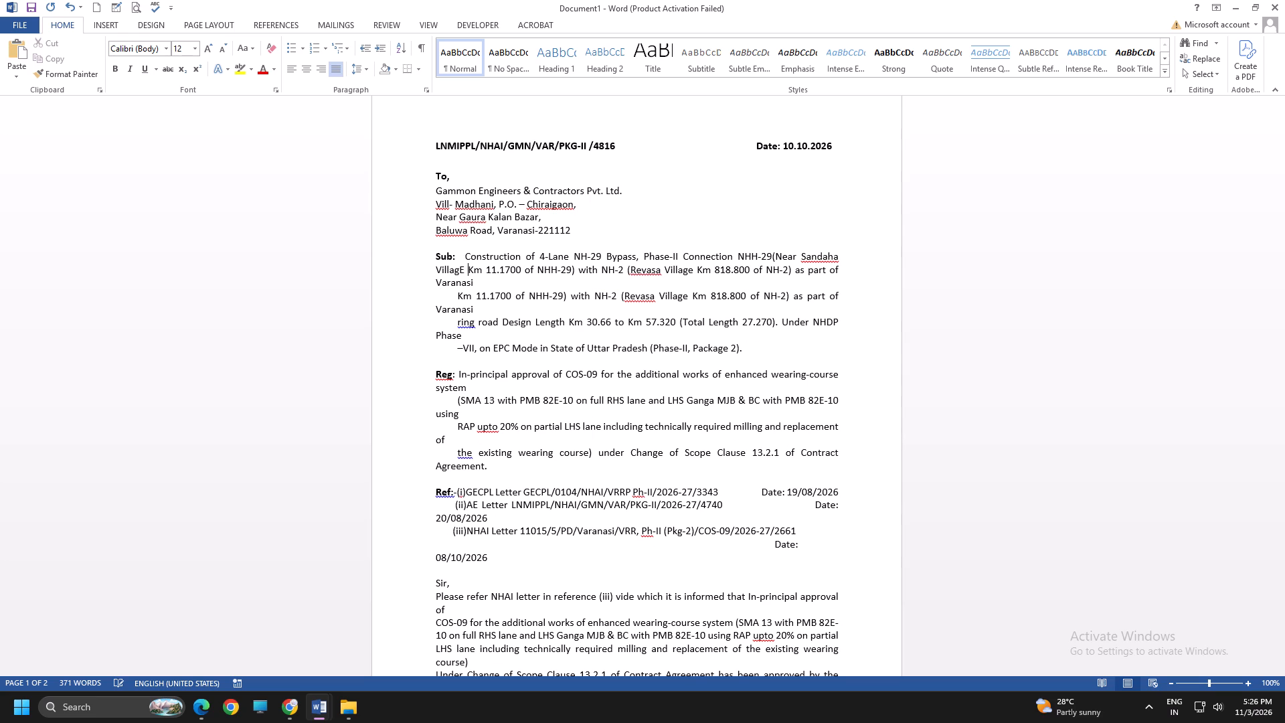
pyautogui.press('BackSpace')
pyautogui.press('BackSpace')
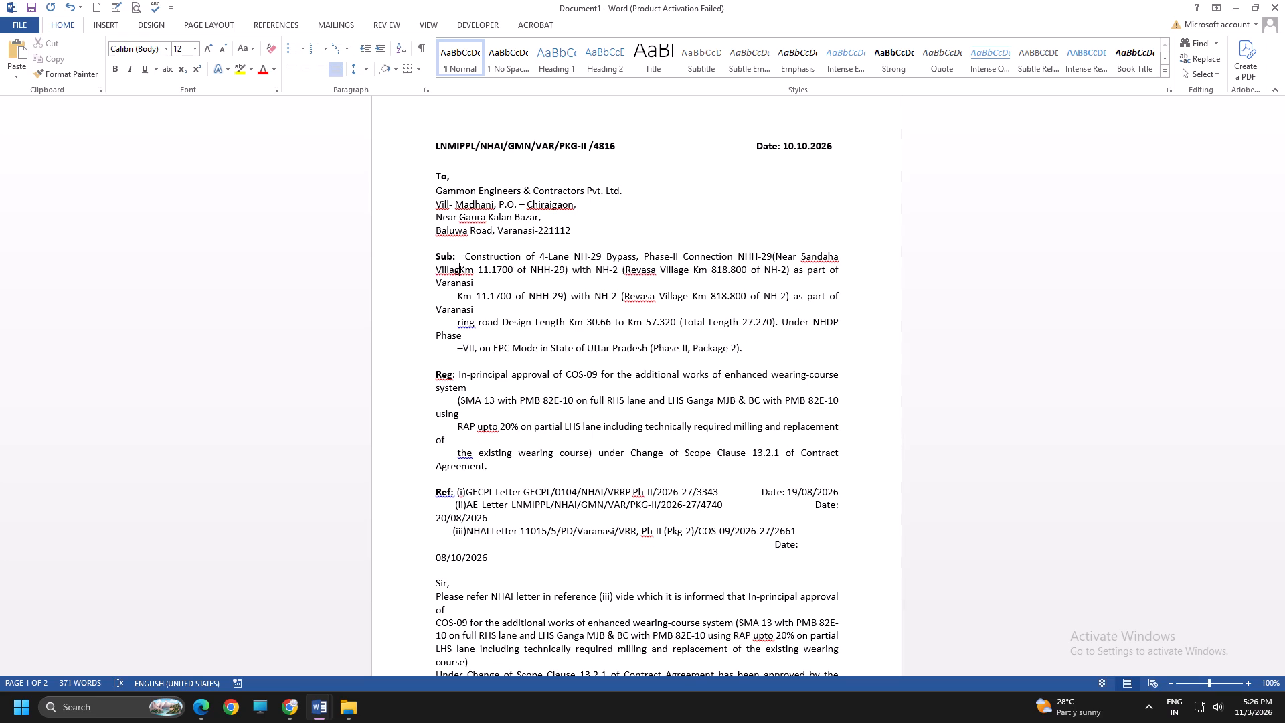
pyautogui.write('e')
pyautogui.press('space')
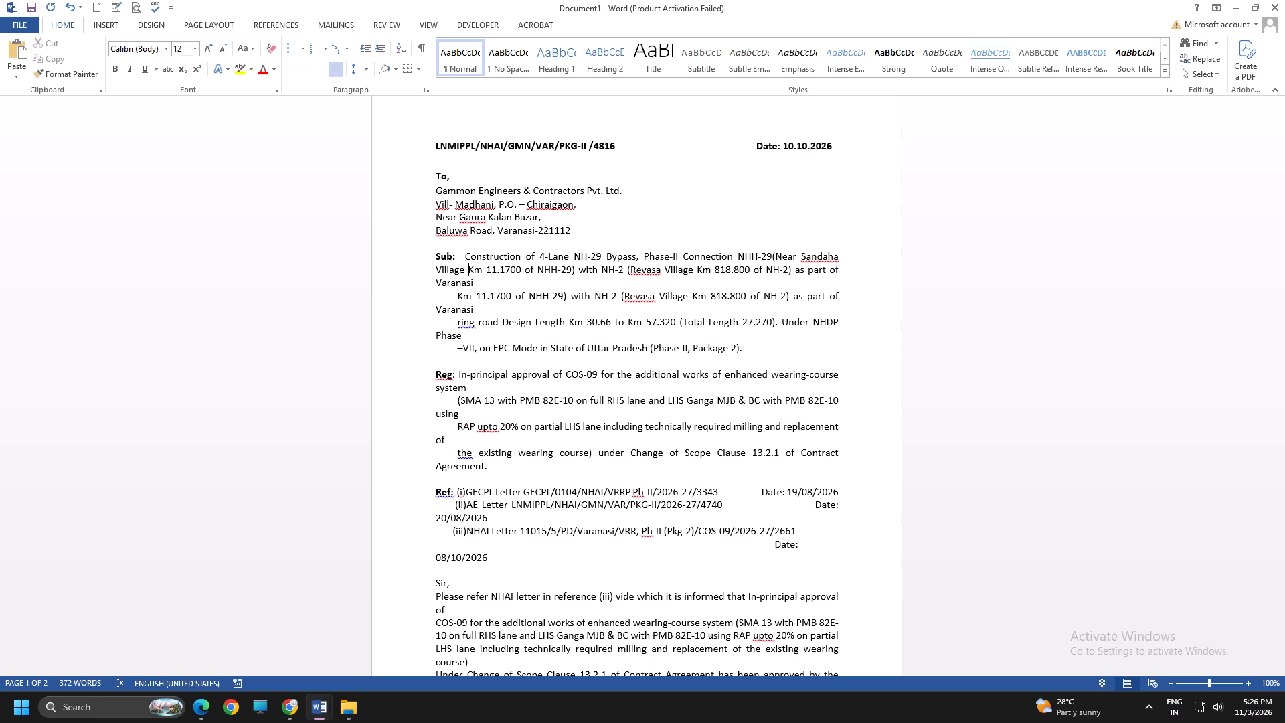
# Join the second "Km 11.1700" line of the Sub paragraph to the preceding line, keeping "Varanasi " before it.
pyautogui.click(457, 294)
pyautogui.press('BackSpace')
pyautogui.press('BackSpace')
pyautogui.press('BackSpace')
pyautogui.press('BackSpace')
pyautogui.press('BackSpace')
pyautogui.press('BackSpace')
pyautogui.press('BackSpace')
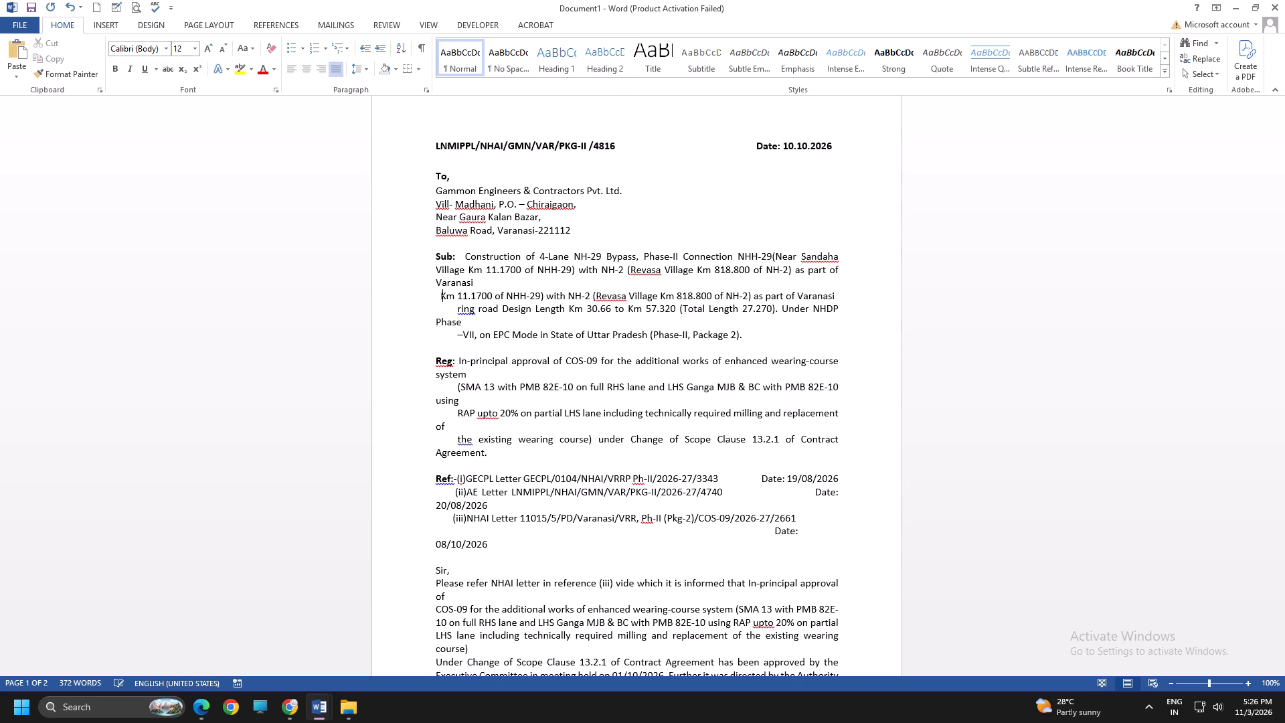
pyautogui.press('BackSpace')
pyautogui.press('BackSpace')
pyautogui.press('BackSpace')
pyautogui.press('BackSpace')
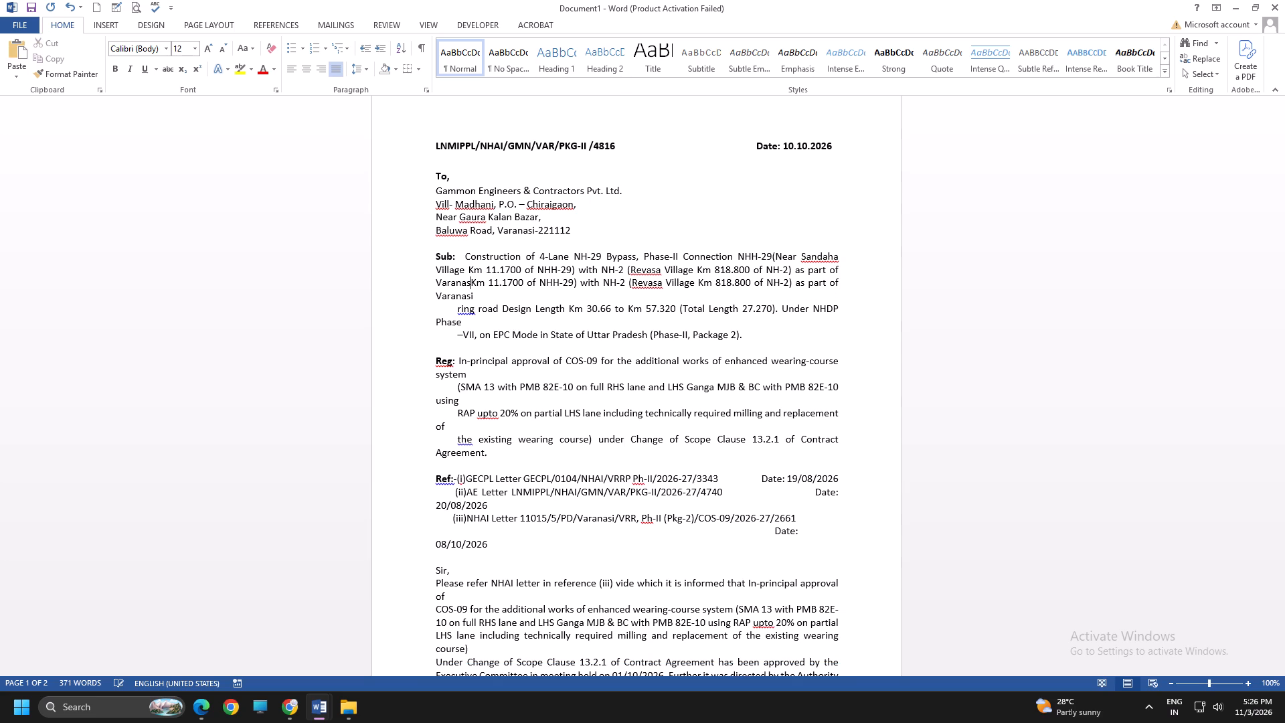
pyautogui.write('i')
pyautogui.press('space')
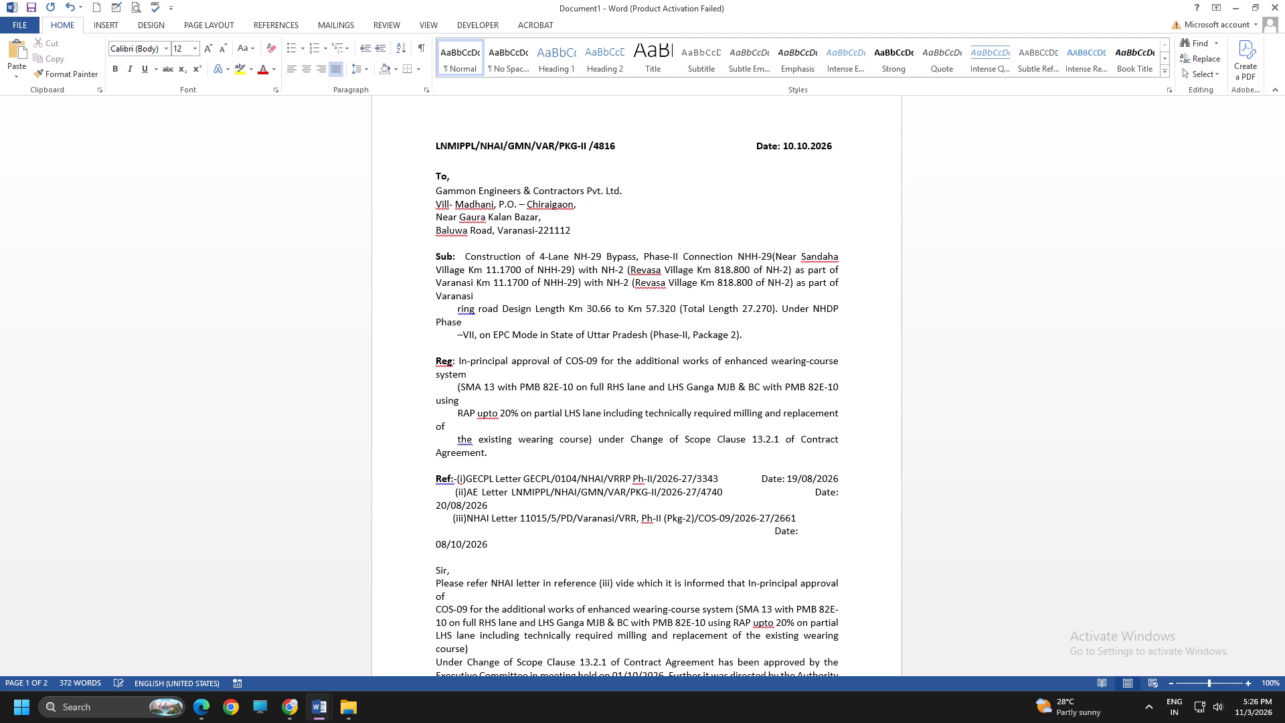
# Join the "ring road Design Length" line of the Sub paragraph to "Varanasi" with a single space between them.
pyautogui.click(452, 312)
pyautogui.press('BackSpace')
pyautogui.press('BackSpace')
pyautogui.press('BackSpace')
pyautogui.press('BackSpace')
pyautogui.press('BackSpace')
pyautogui.press('BackSpace')
pyautogui.press('BackSpace')
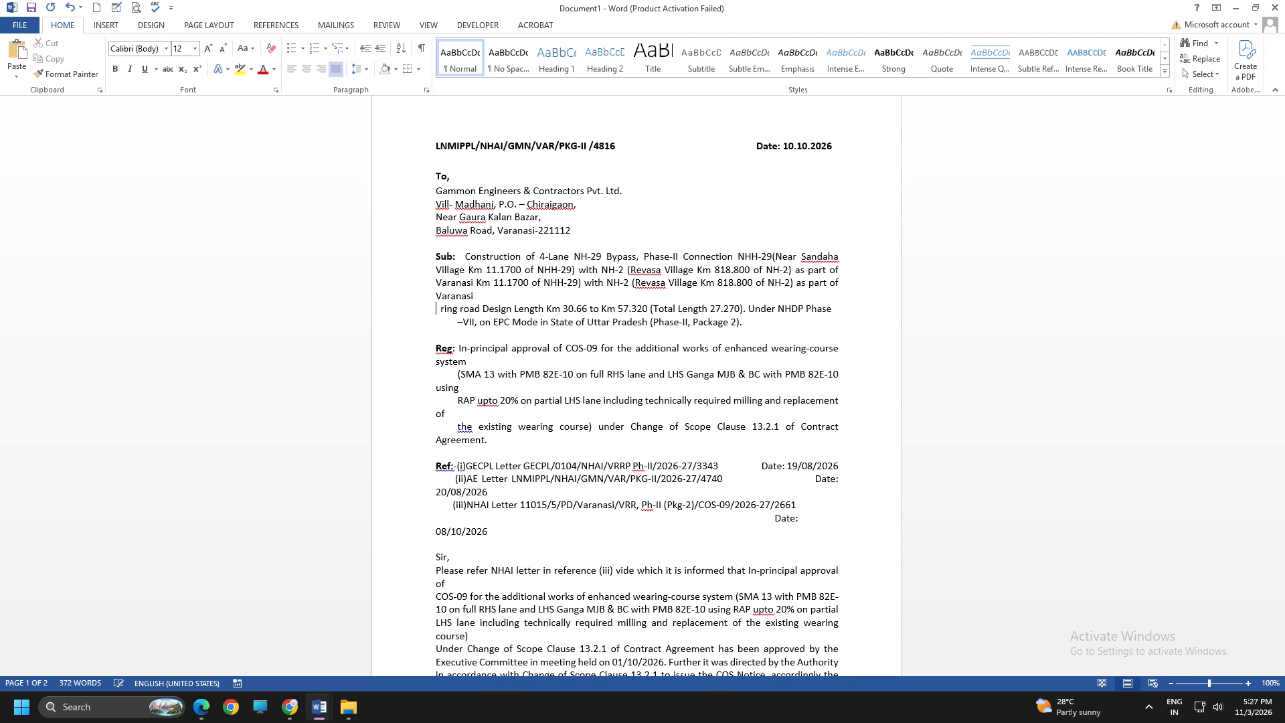
pyautogui.press('BackSpace')
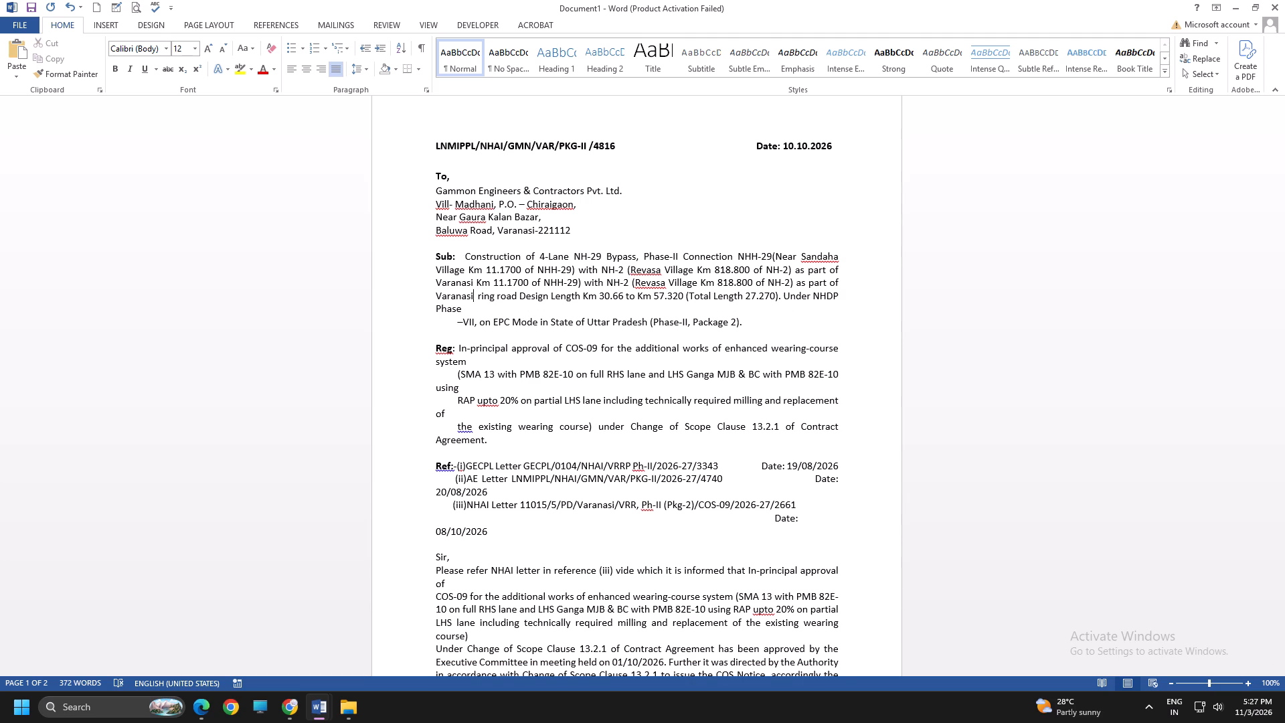
# Delete the extra space before "ring road Design Length" in the Sub paragraph.
pyautogui.press('Right')
pyautogui.press('BackSpace')
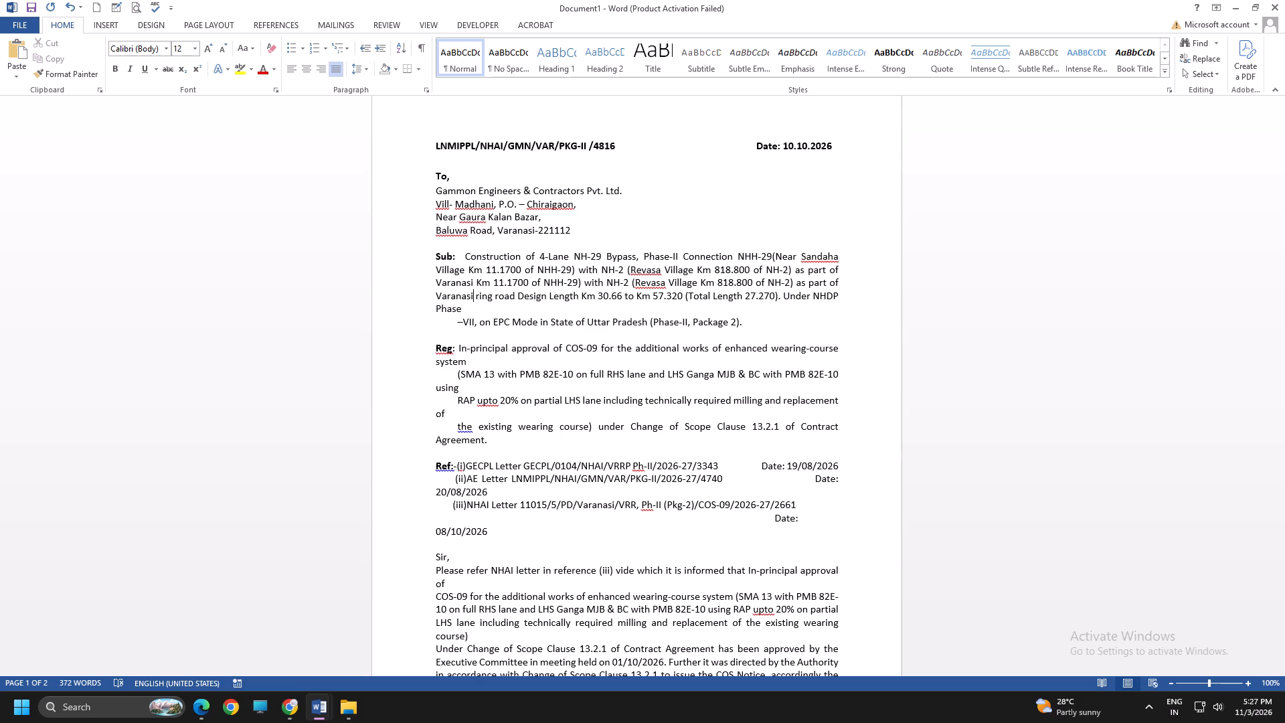
# Join the "–VII, on EPC Mode" line of the Sub paragraph to "Phase" with a single space between them.
pyautogui.click(456, 321)
pyautogui.press('BackSpace')
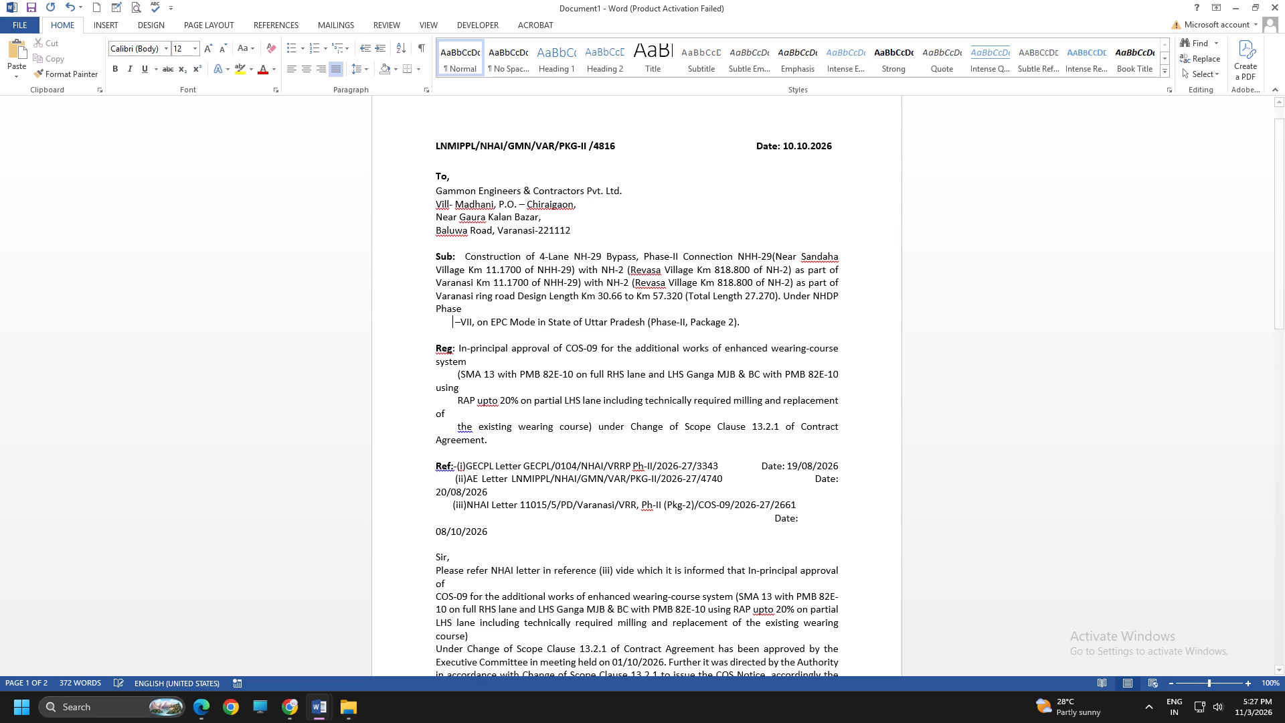
pyautogui.press('BackSpace')
pyautogui.press('BackSpace')
pyautogui.press('BackSpace')
pyautogui.press('BackSpace')
pyautogui.press('BackSpace')
pyautogui.press('BackSpace')
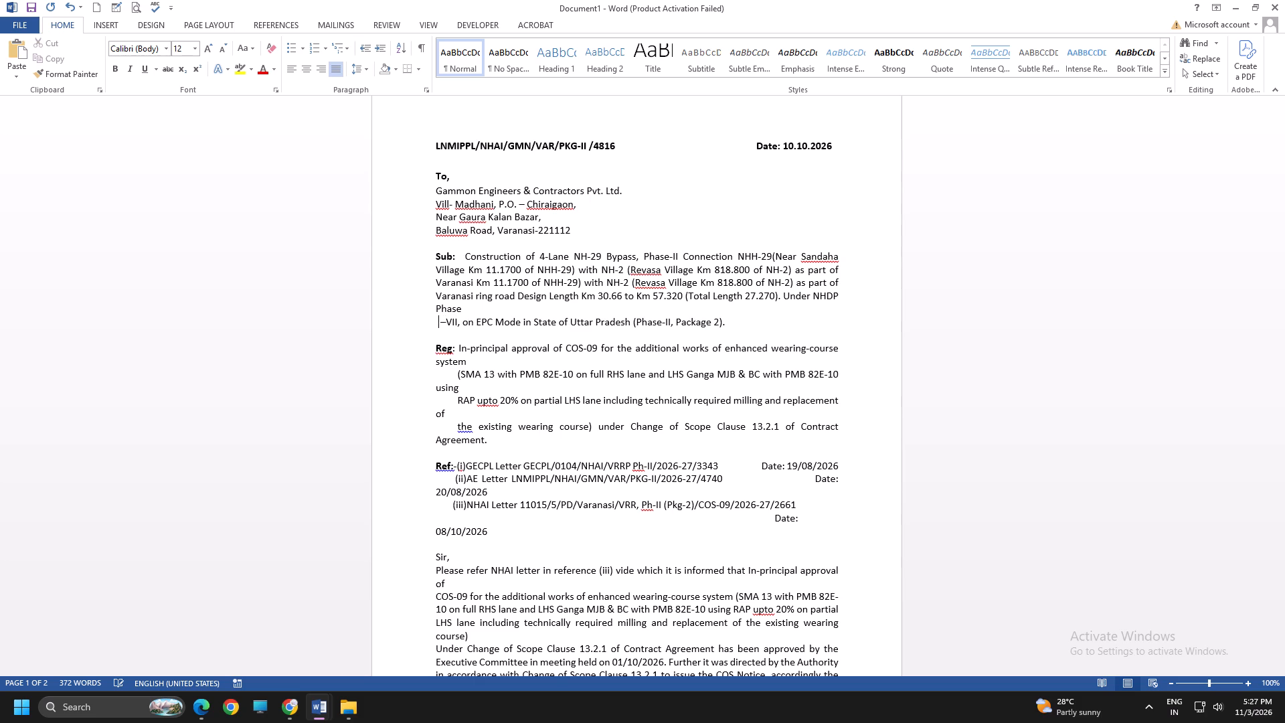
pyautogui.press('BackSpace')
pyautogui.press('BackSpace')
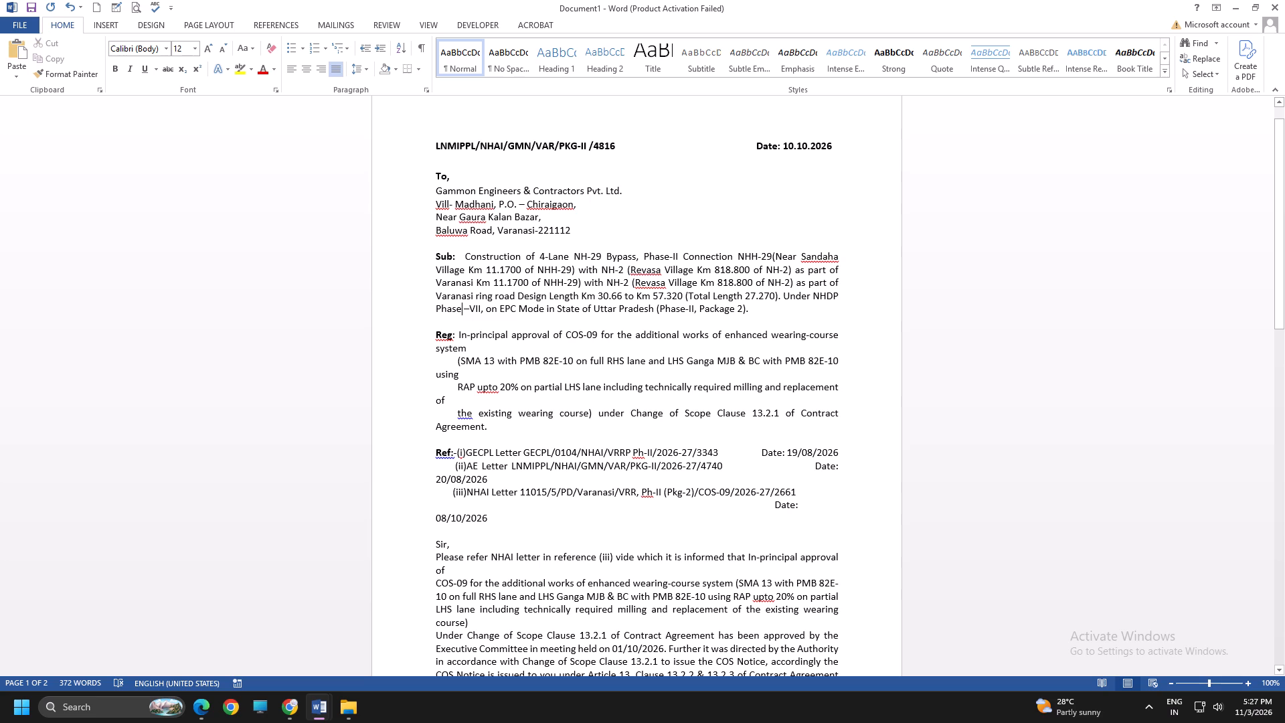
# Delete the whole Reg paragraph text about the COS-09 approval, leaving only the heading "Reg:" followed by a space.
pyautogui.click(457, 360)
pyautogui.press('BackSpace')
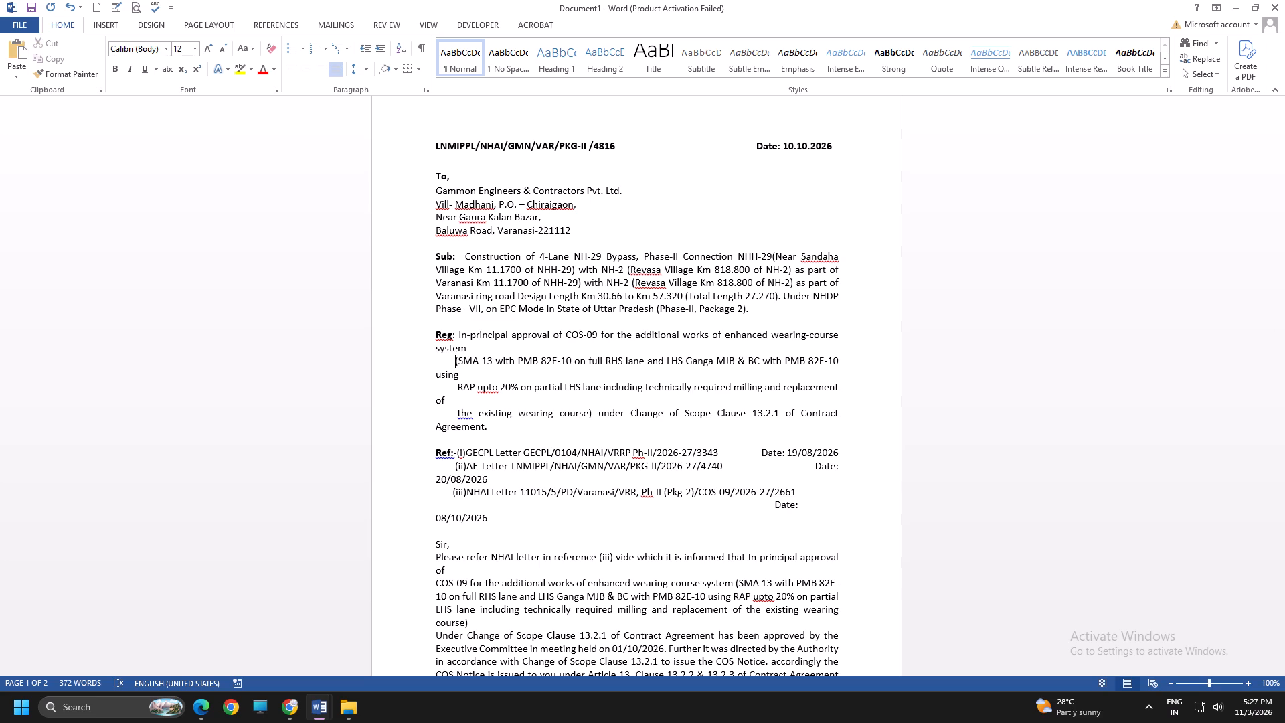
pyautogui.moveTo(458, 333); pyautogui.dragTo(625, 415)
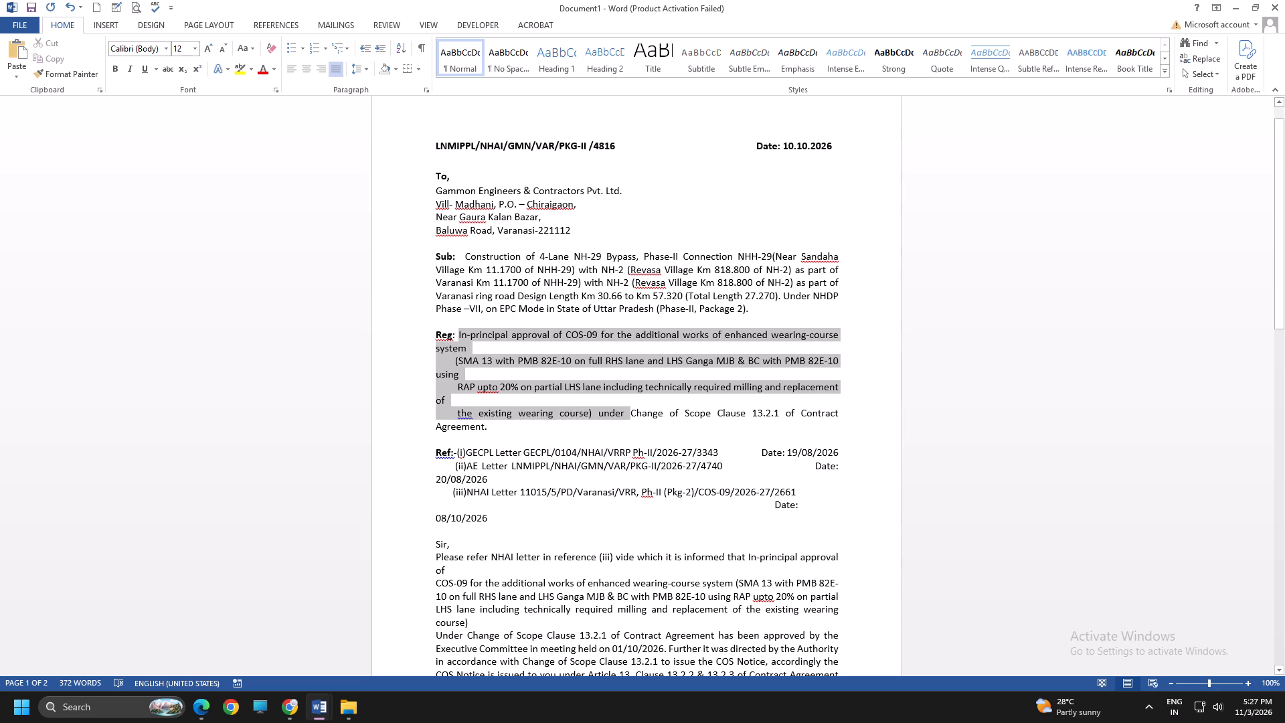
pyautogui.moveTo(625, 415); pyautogui.dragTo(679, 428)
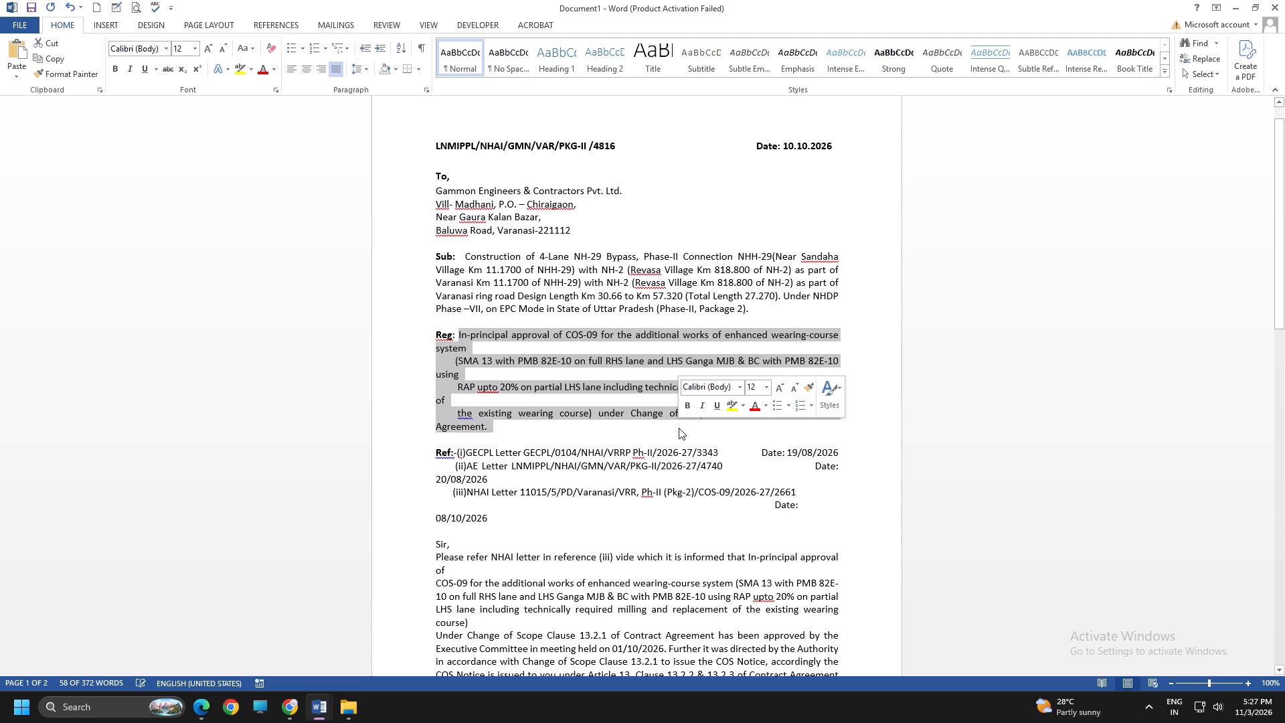
pyautogui.press('BackSpace')
pyautogui.press('BackSpace')
pyautogui.press('BackSpace')
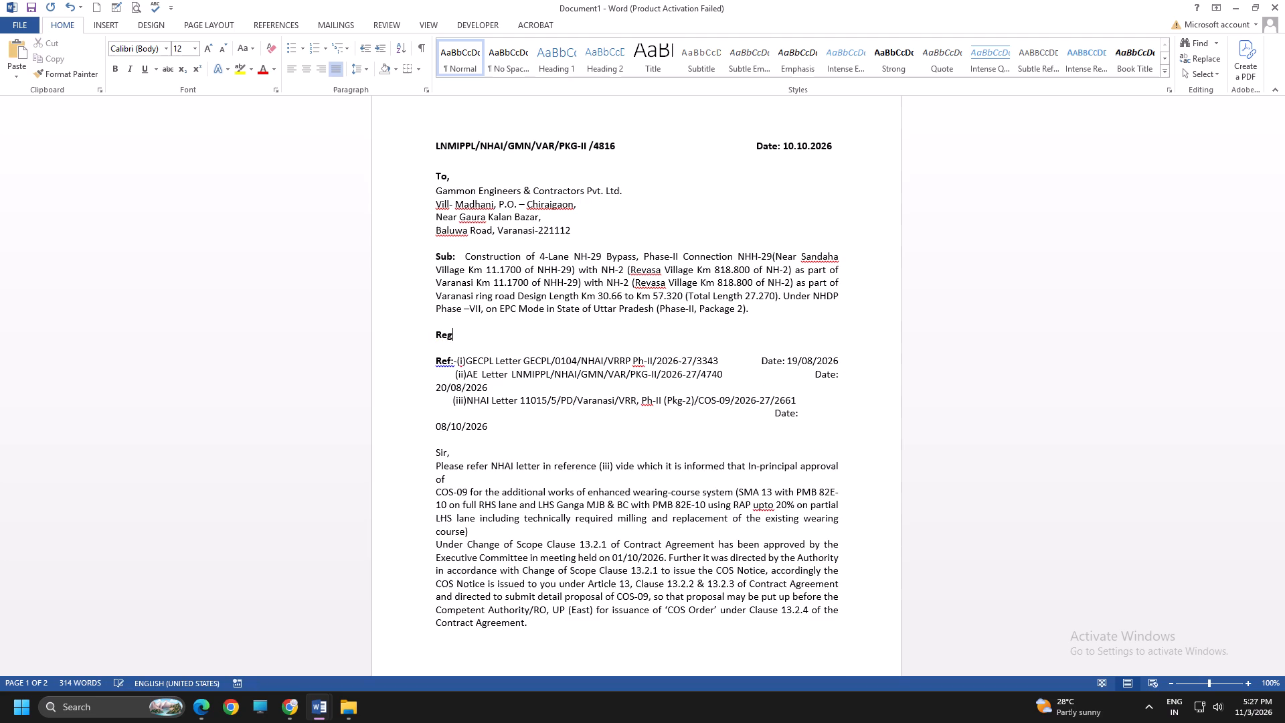
pyautogui.hotkey('shift', '"')
pyautogui.press('BackSpace')
pyautogui.hotkey('shift', ':')
pyautogui.press('BackSpace')
pyautogui.hotkey('shift', ':')
pyautogui.press('space')
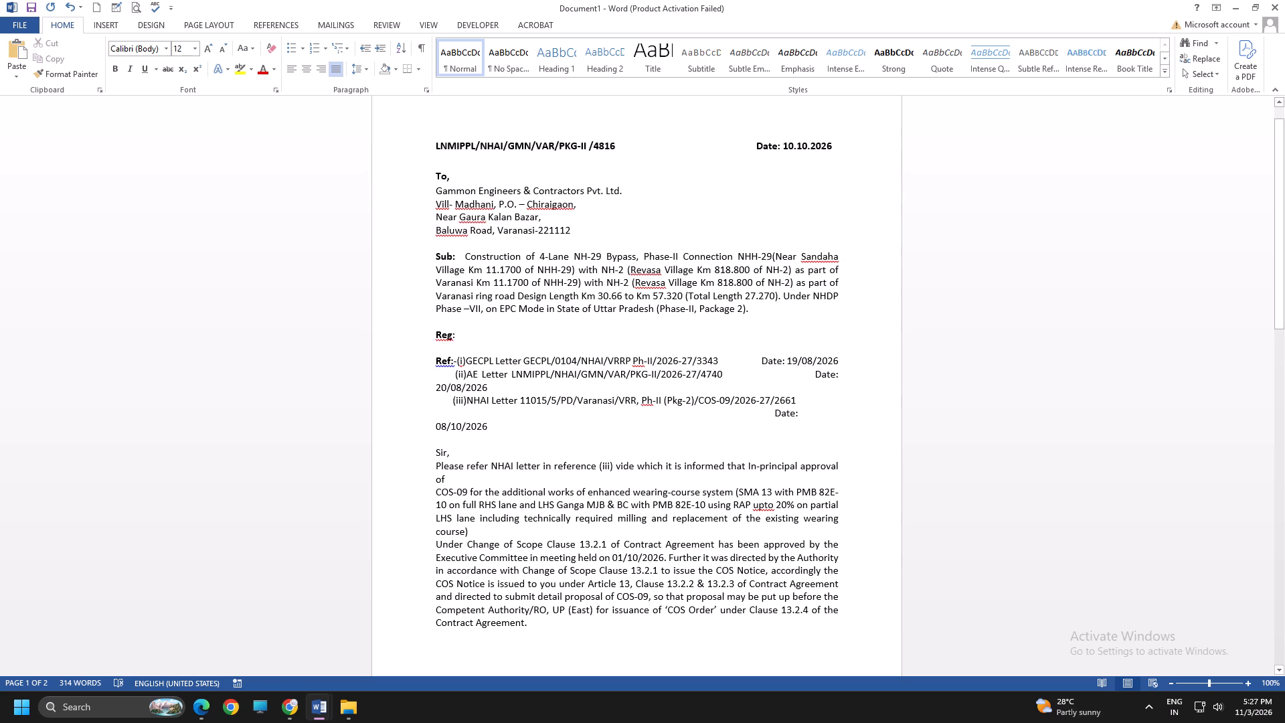
# Delete all three letter references with their dates from the Ref section, leaving only the heading "Ref:".
pyautogui.moveTo(456, 363); pyautogui.dragTo(489, 372)
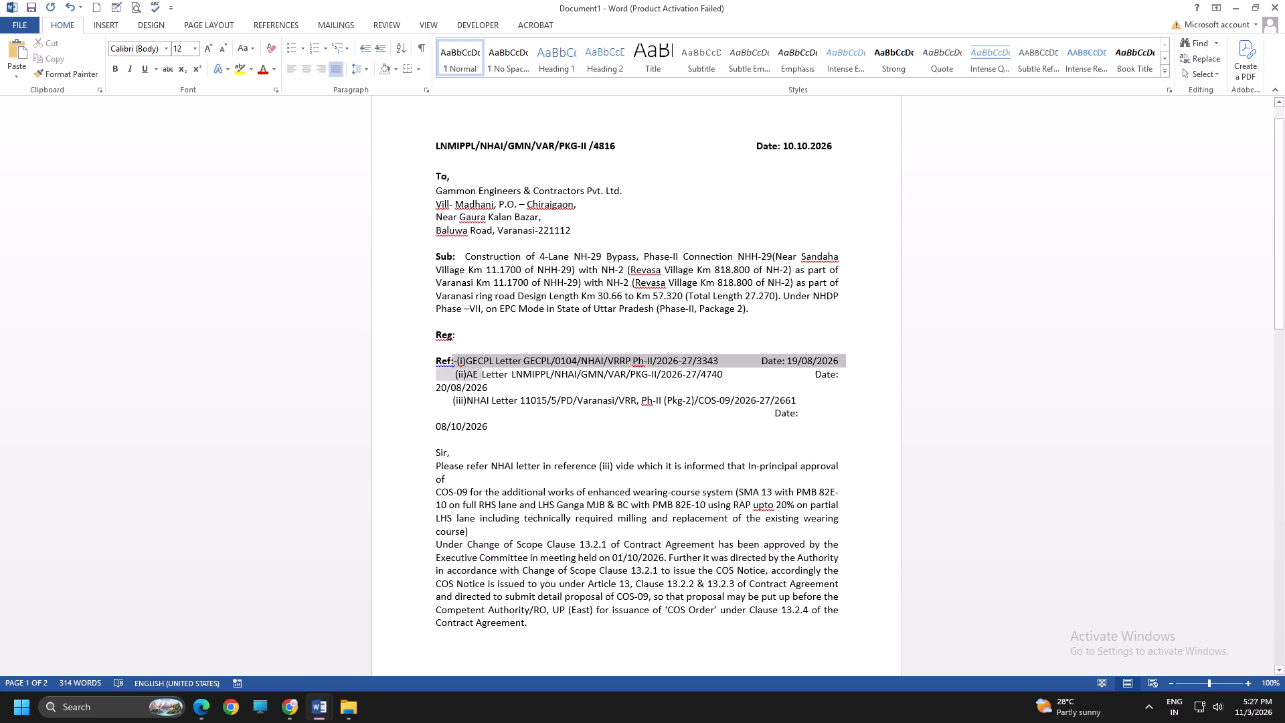
pyautogui.moveTo(489, 372); pyautogui.dragTo(802, 422)
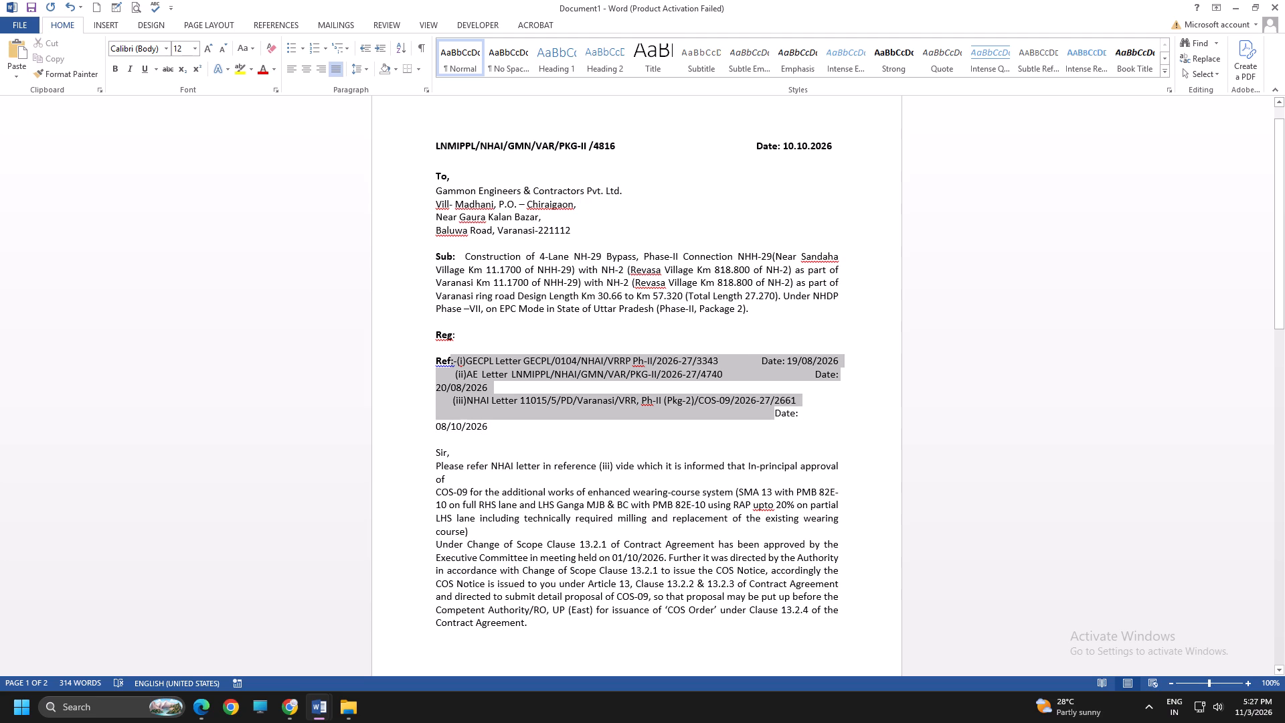
pyautogui.moveTo(802, 422); pyautogui.dragTo(806, 422)
pyautogui.press('BackSpace')
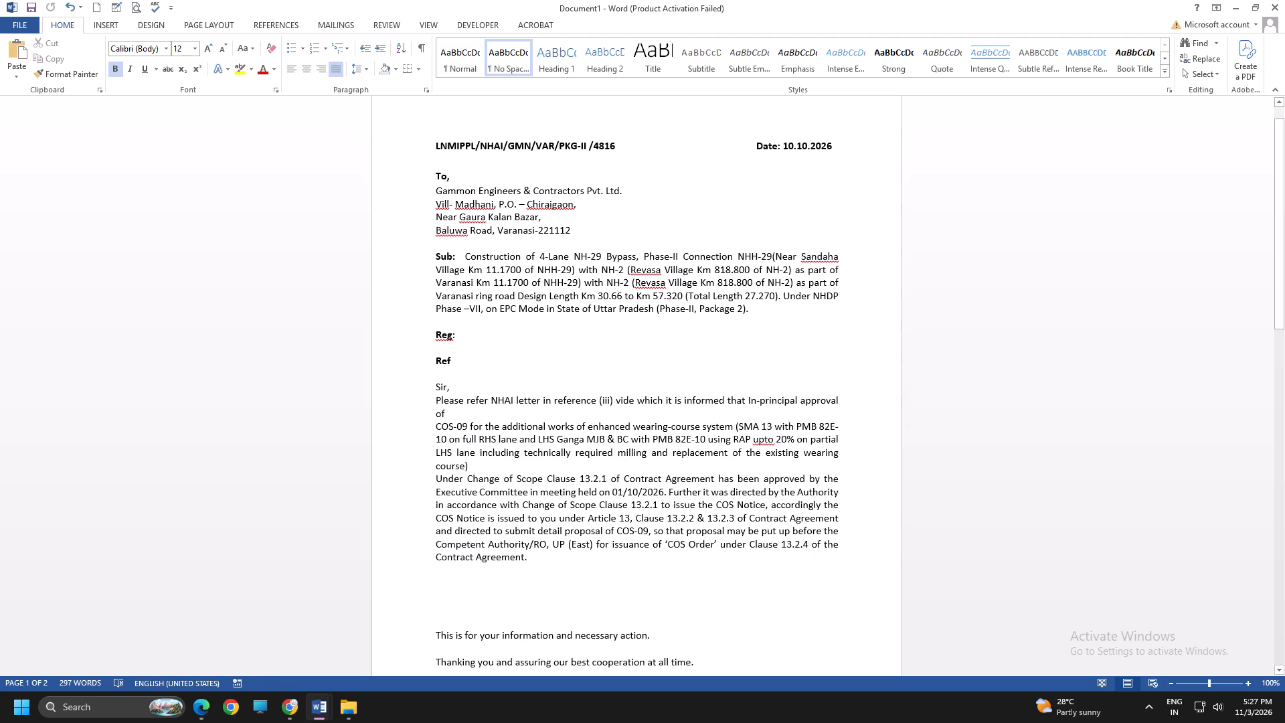
pyautogui.hotkey('shift', ':')
# Change the letter date on the reference line to 03.11.2026.
pyautogui.click(792, 143)
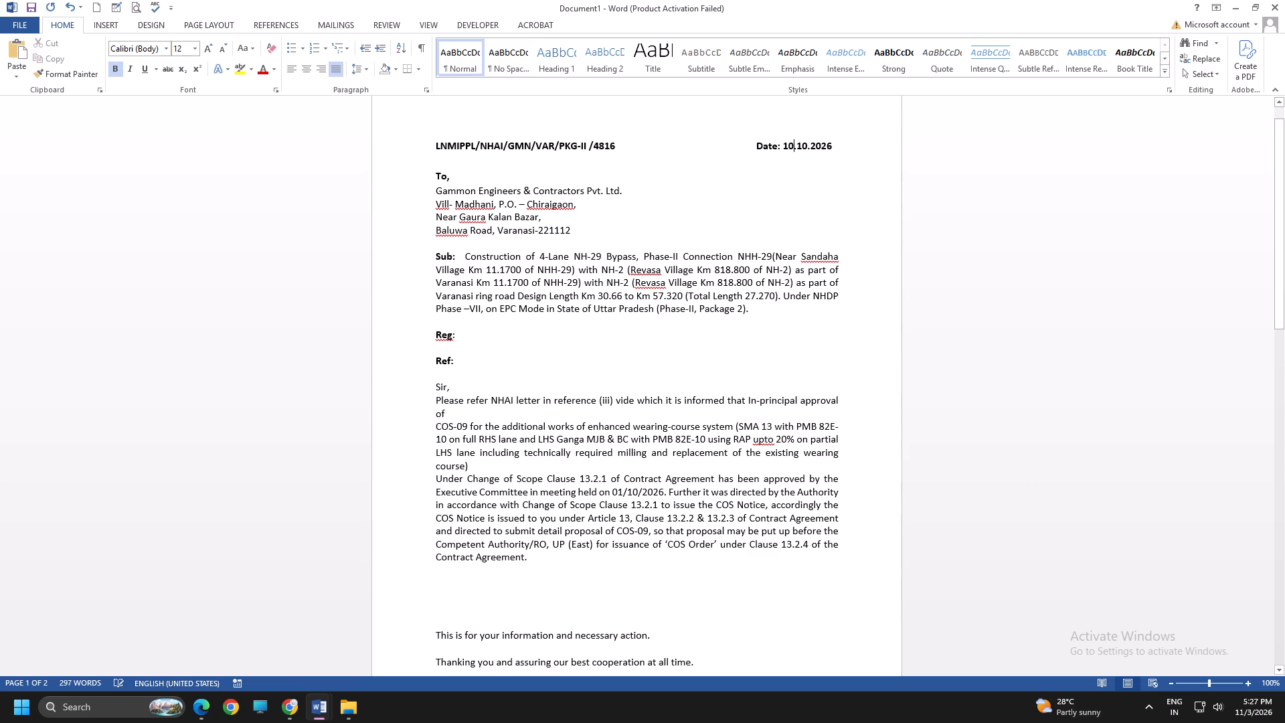
pyautogui.press('BackSpace')
pyautogui.press('BackSpace')
pyautogui.write('03')
pyautogui.press('Right')
pyautogui.press('Right')
pyautogui.press('Right')
pyautogui.press('BackSpace')
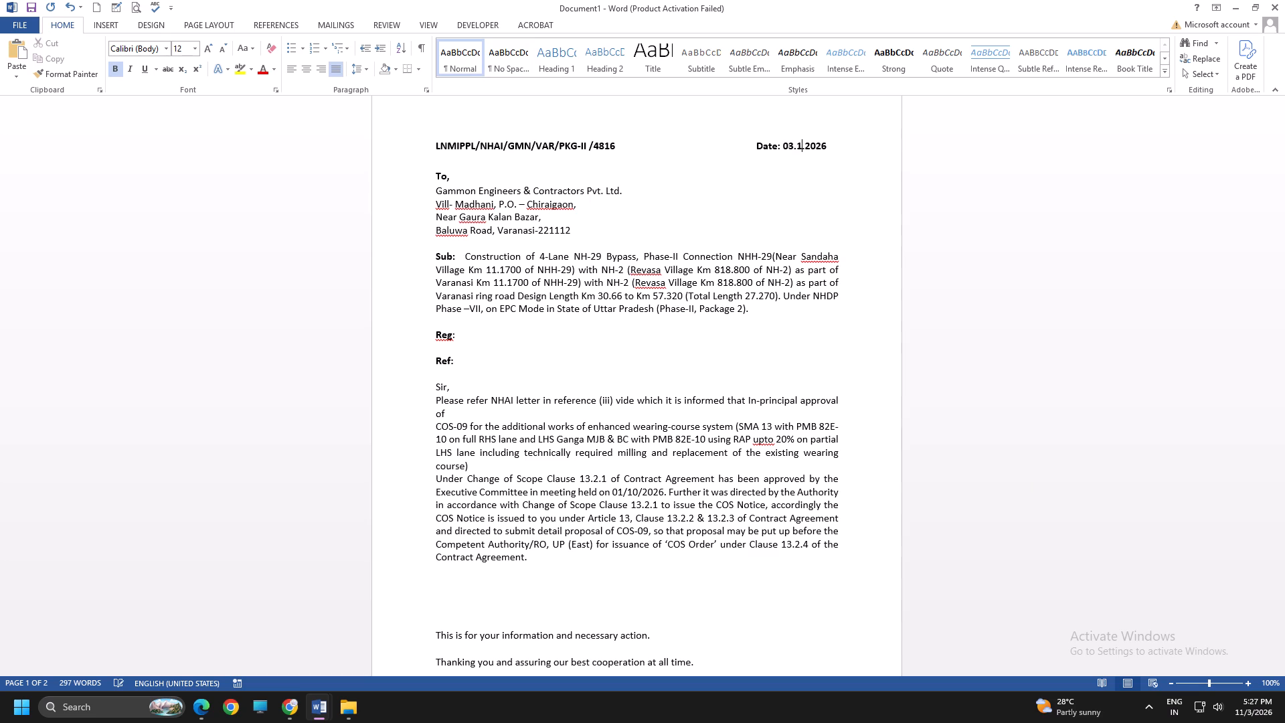
pyautogui.press('1')
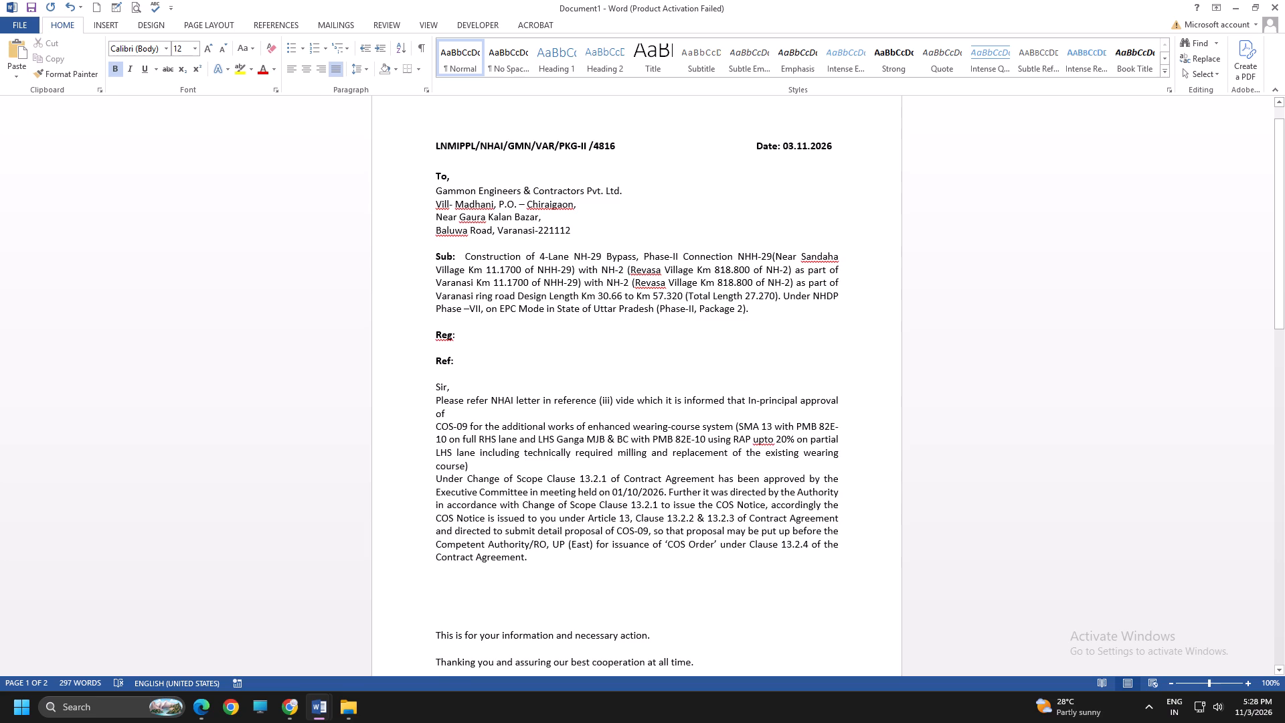
# Remove the surplus blank lines above "This is for your information and necessary action.", leaving one blank line.
pyautogui.scroll(-10, 530, 443)
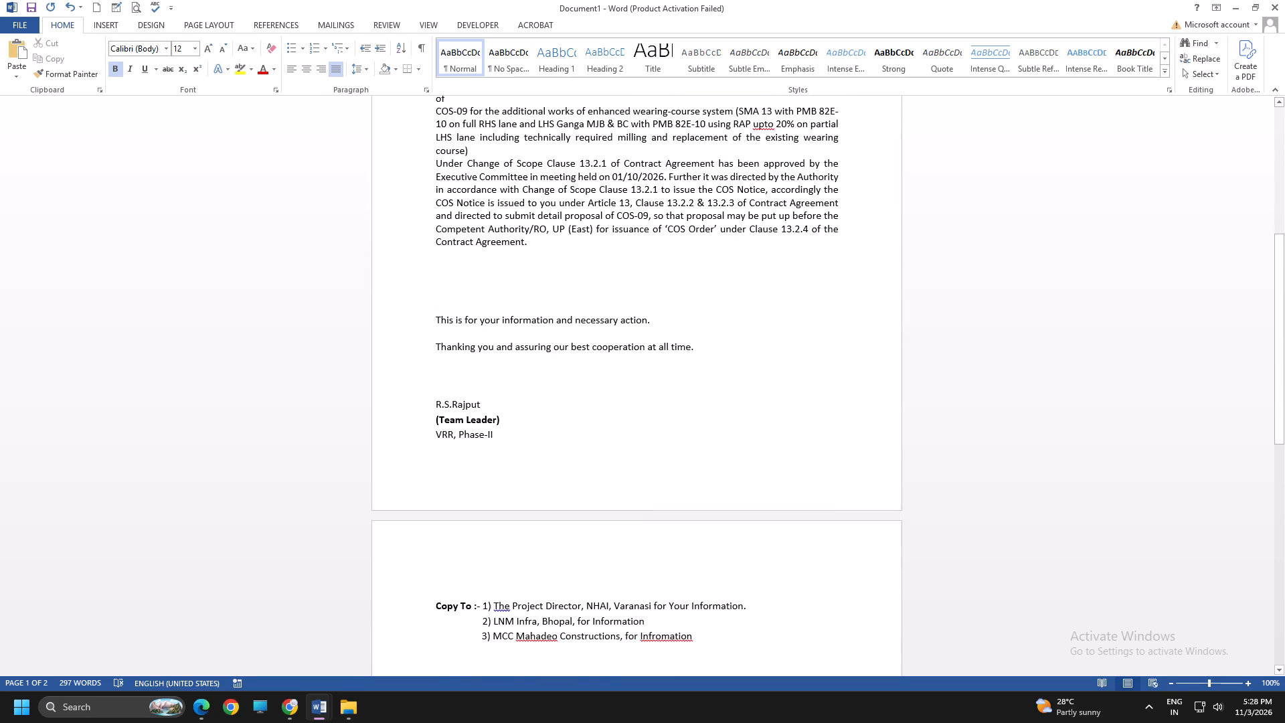
pyautogui.scroll(-2, 532, 422)
pyautogui.scroll(7, 532, 422)
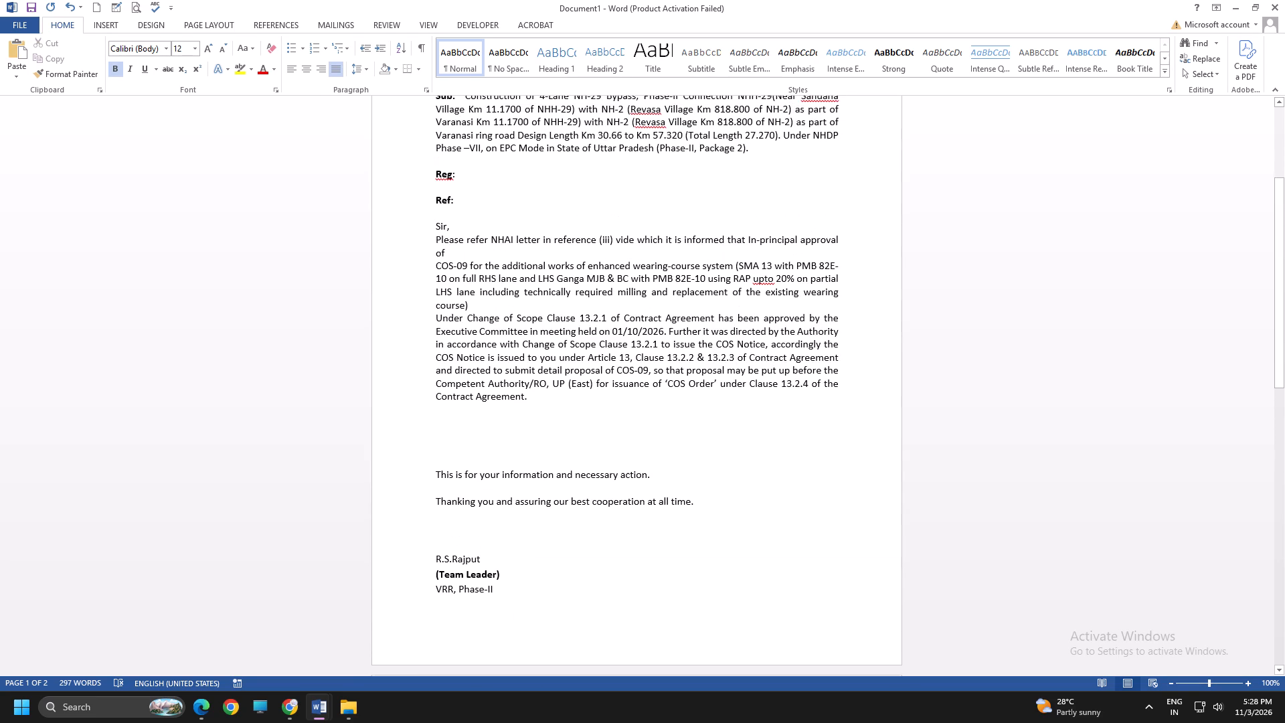
pyautogui.click(436, 474)
pyautogui.press('BackSpace')
pyautogui.press('BackSpace')
pyautogui.press('BackSpace')
pyautogui.press('Return')
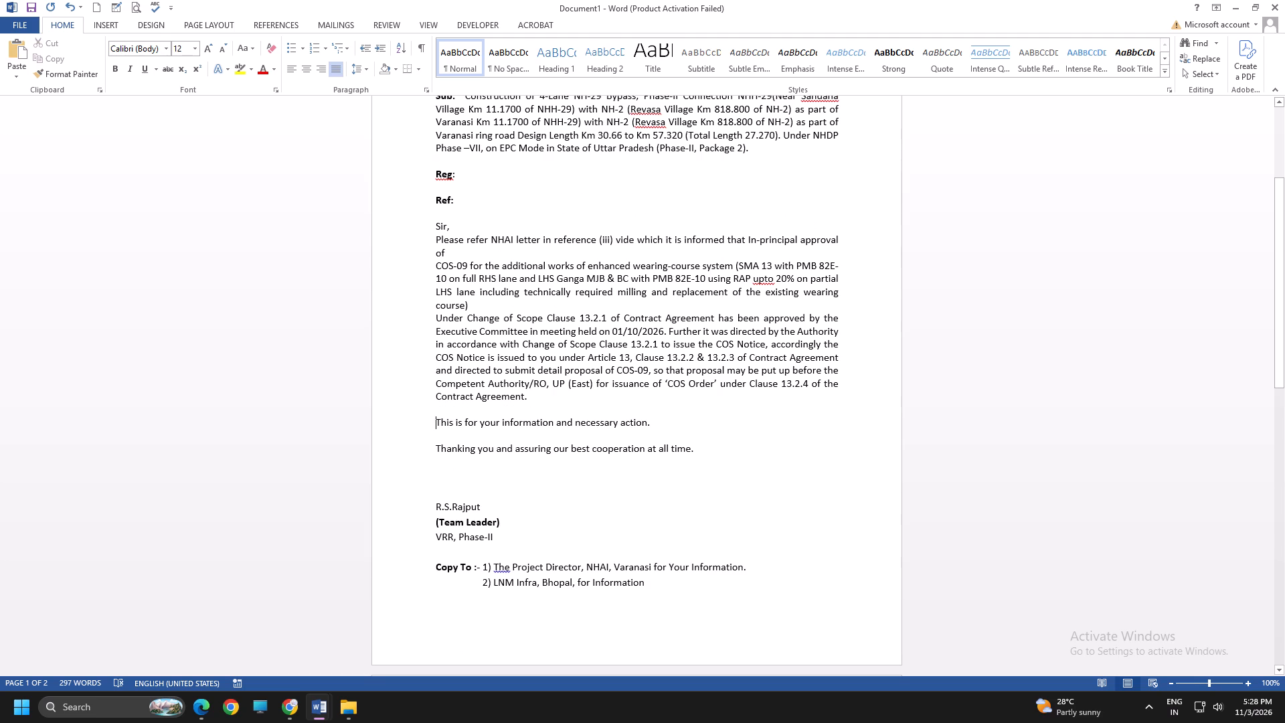
# Remove one blank line above the signatory's name in the signature block.
pyautogui.click(432, 511)
pyautogui.press('BackSpace')
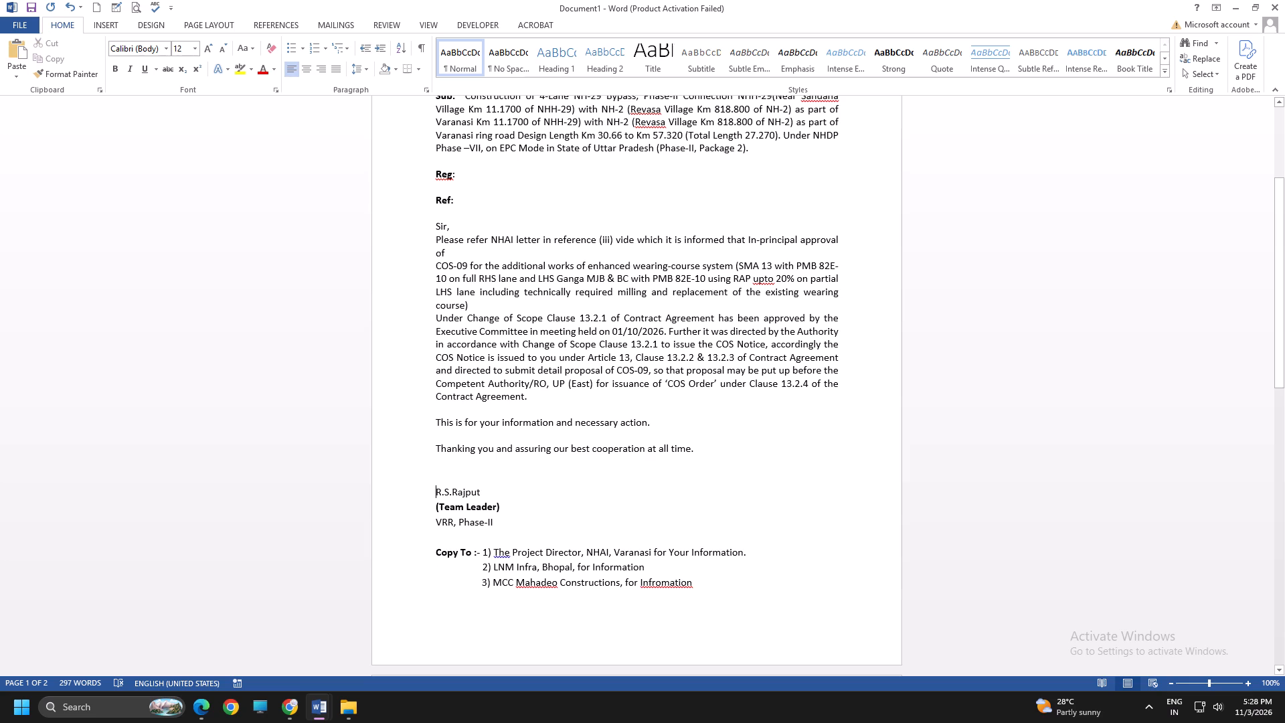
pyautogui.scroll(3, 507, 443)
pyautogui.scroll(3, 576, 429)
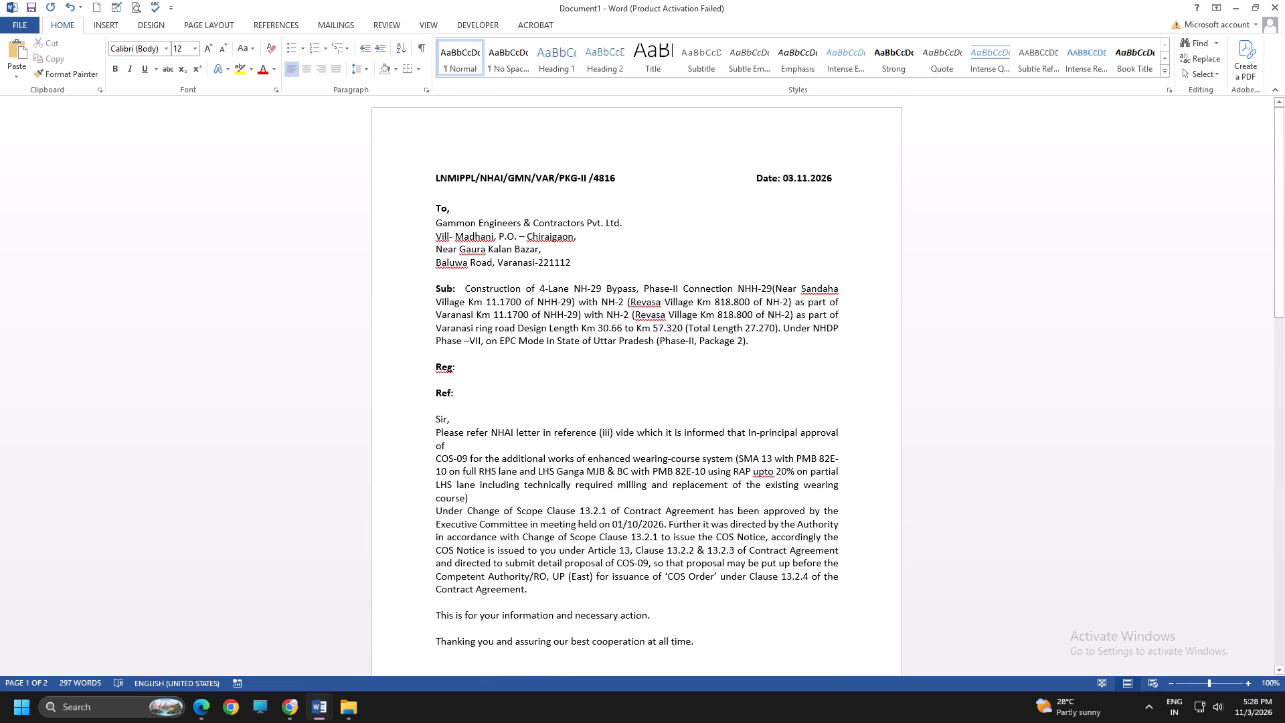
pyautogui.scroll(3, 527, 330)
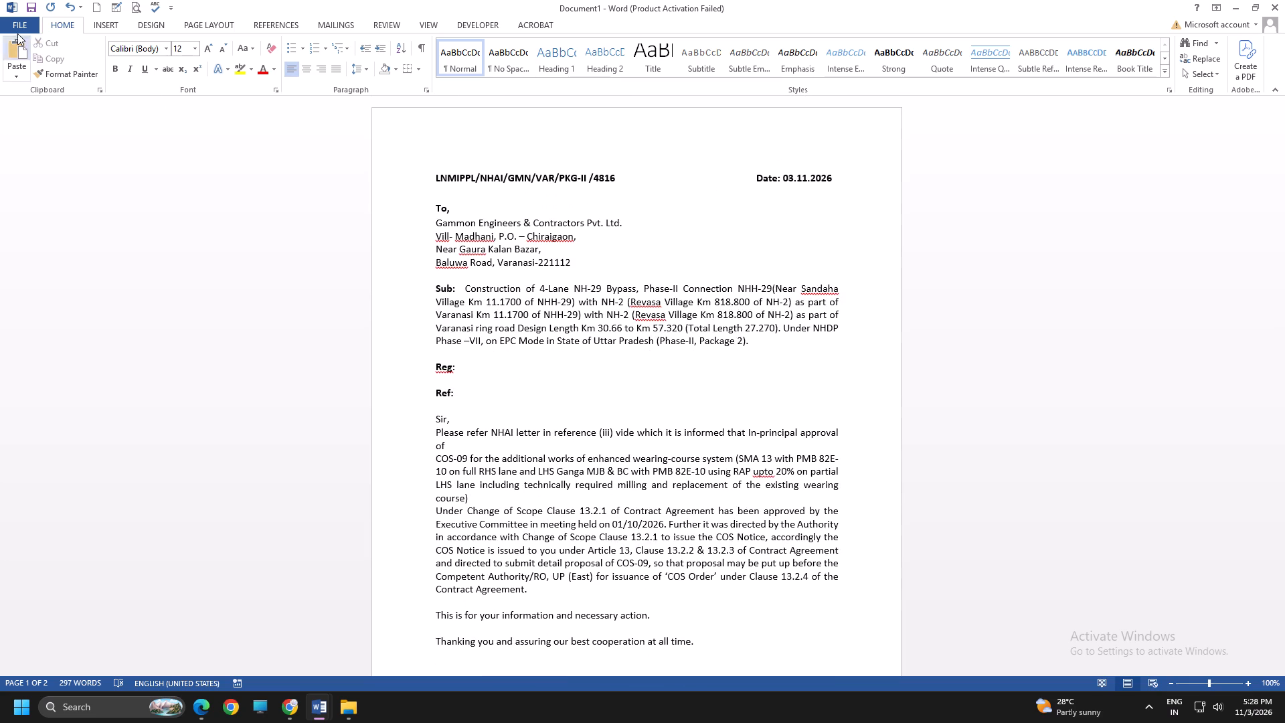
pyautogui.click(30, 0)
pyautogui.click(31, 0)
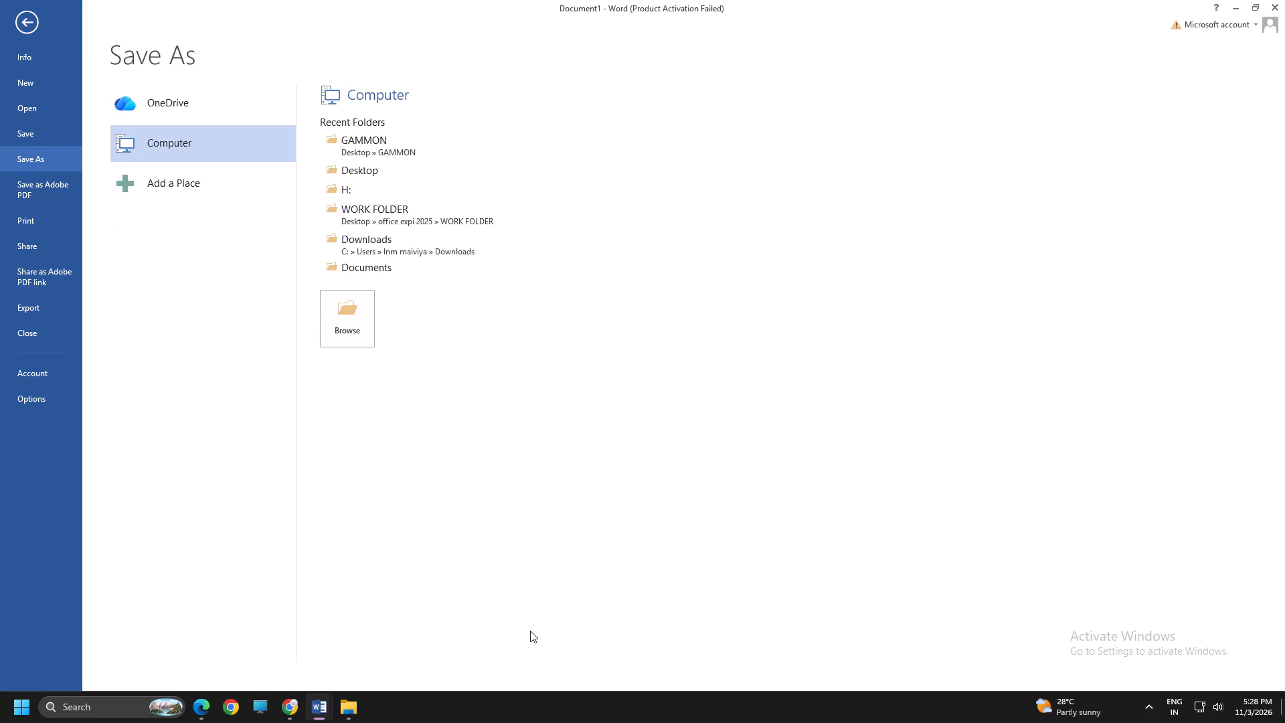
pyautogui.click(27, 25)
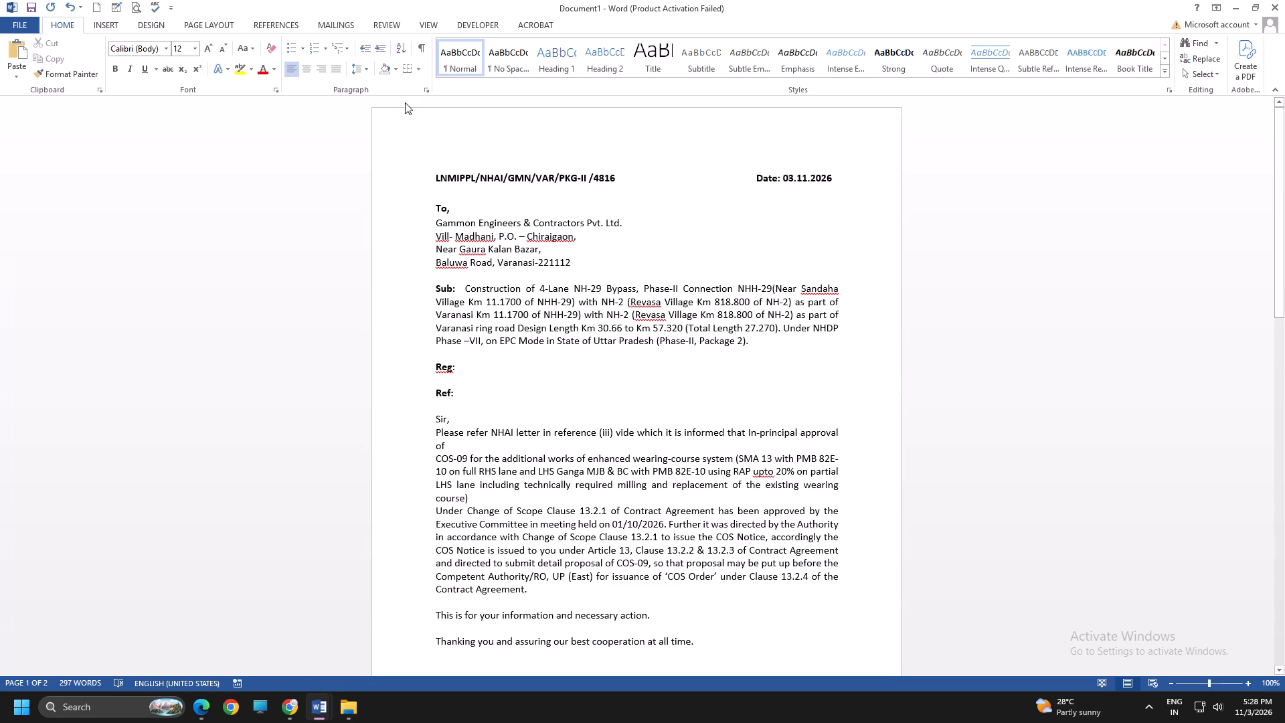
# Change the letter number at the end of the reference line to 4854.
pyautogui.click(613, 178)
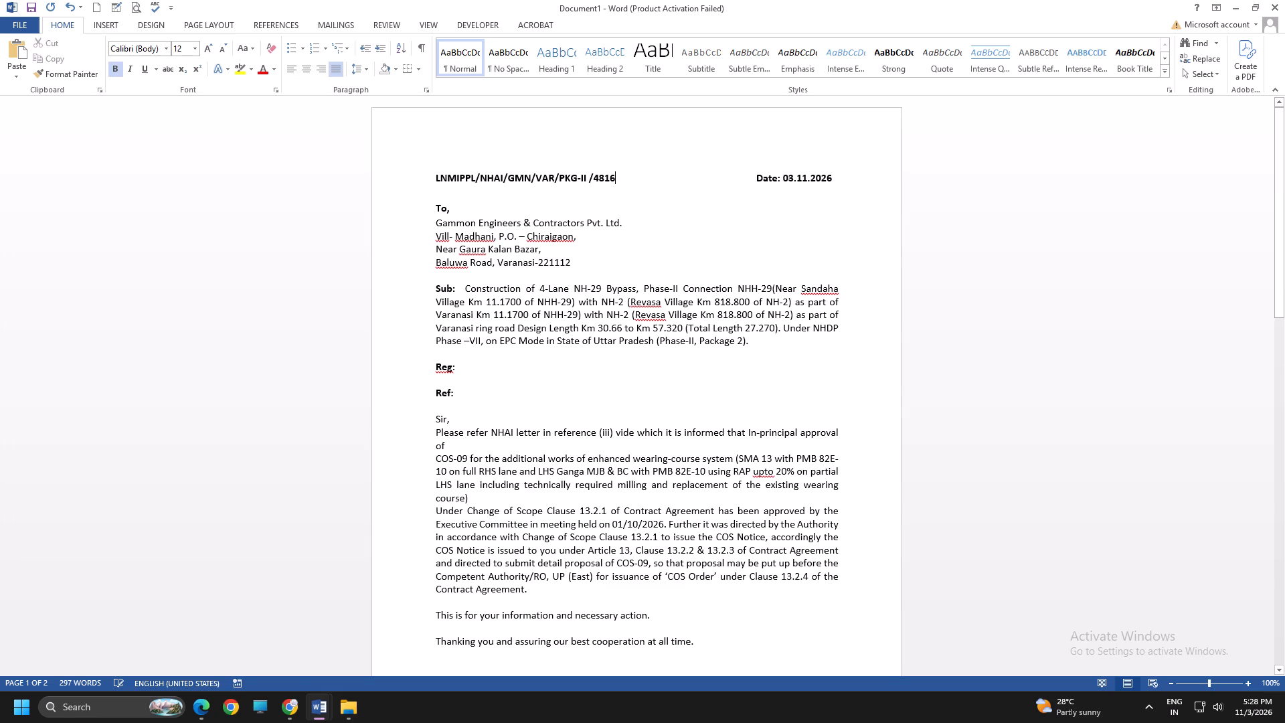
pyautogui.press('BackSpace')
pyautogui.press('BackSpace')
pyautogui.write('54')
# Start saving the new letter document, choosing the Desktop as its location.
pyautogui.click(30, 6)
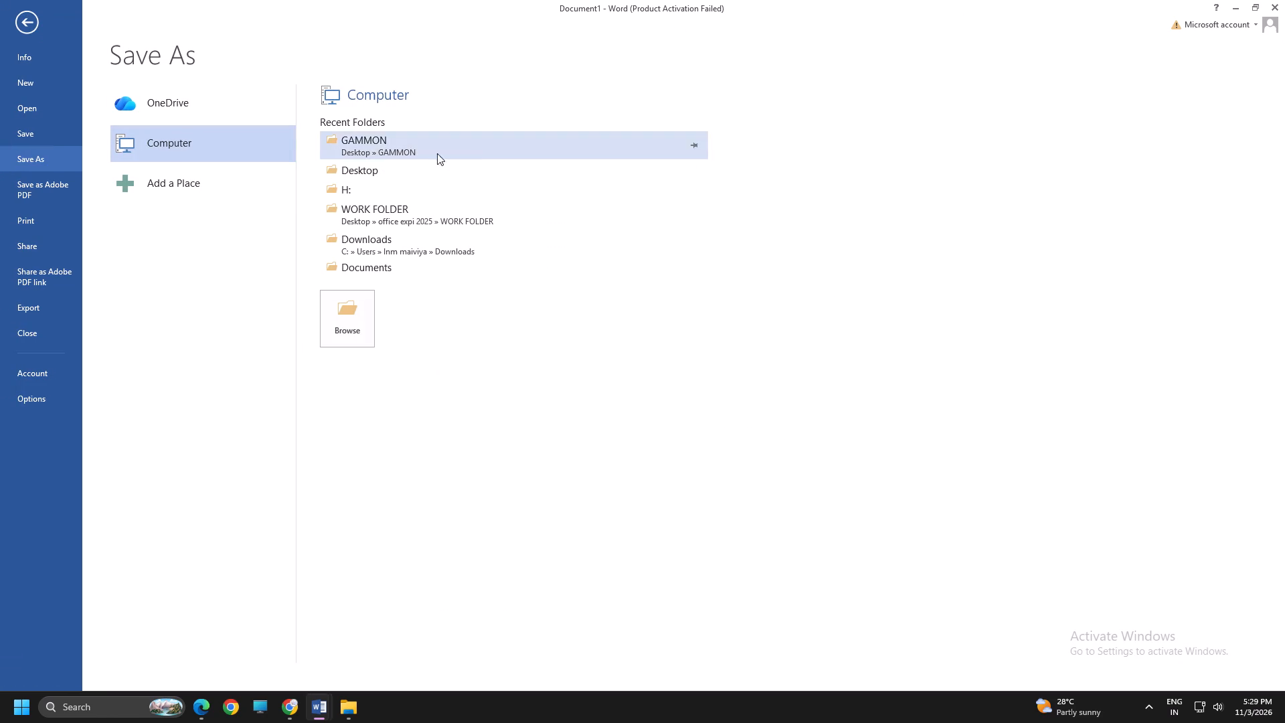
pyautogui.click(400, 174)
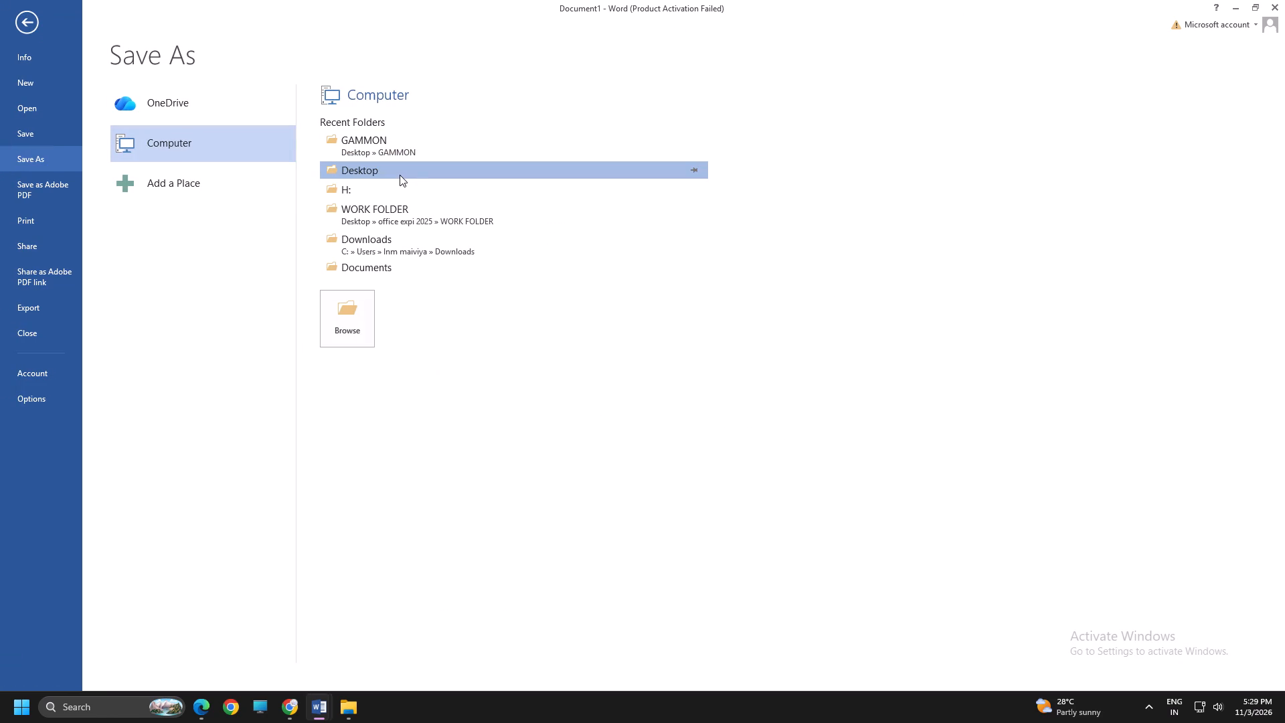
pyautogui.click(400, 175)
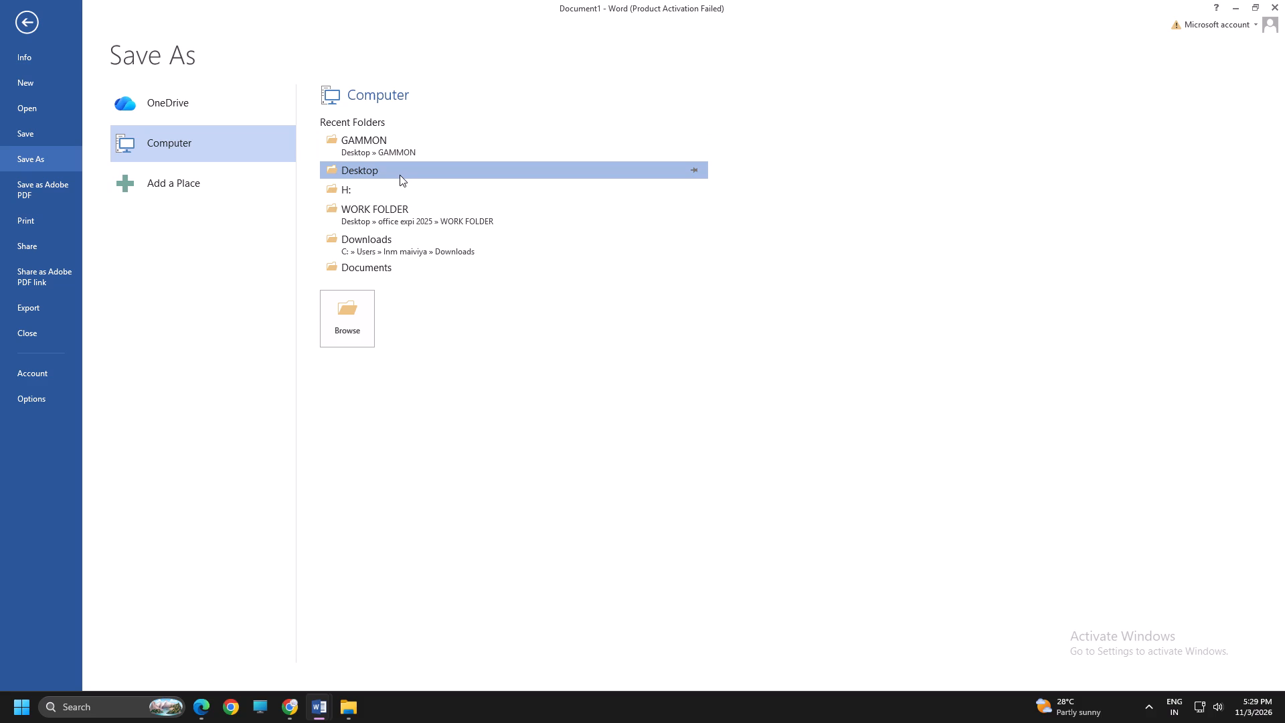
pyautogui.click(400, 175)
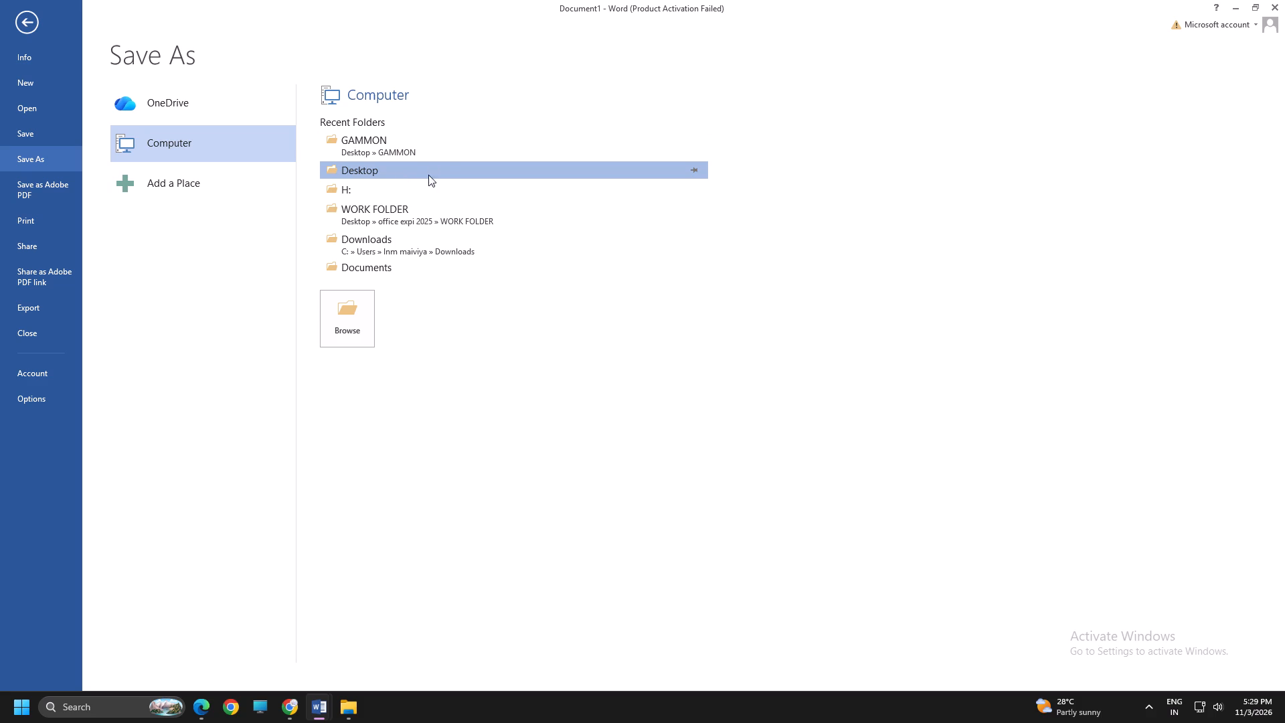
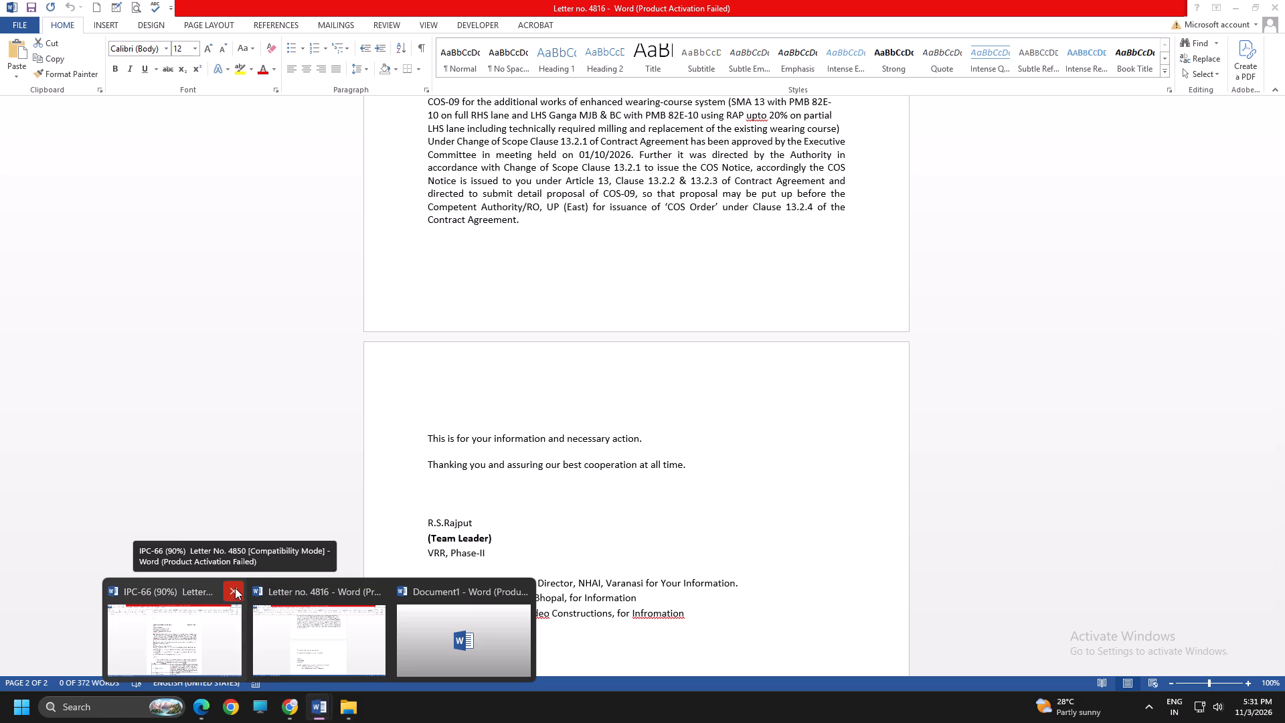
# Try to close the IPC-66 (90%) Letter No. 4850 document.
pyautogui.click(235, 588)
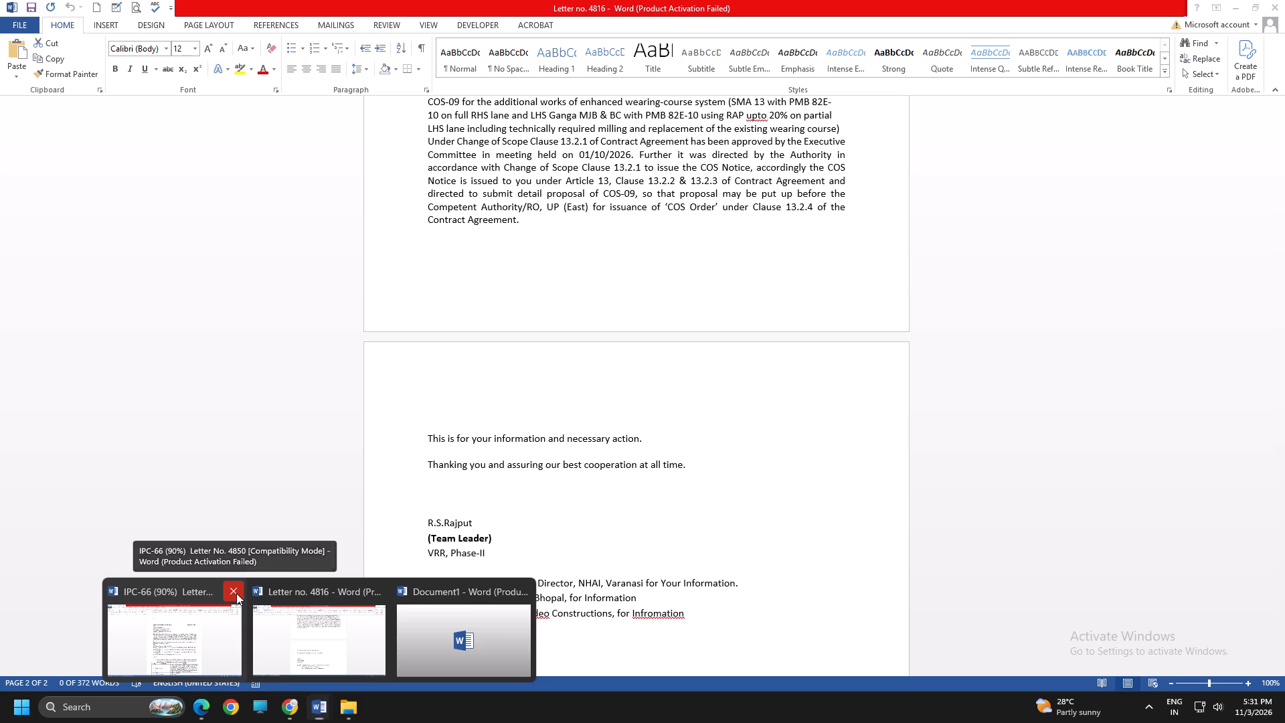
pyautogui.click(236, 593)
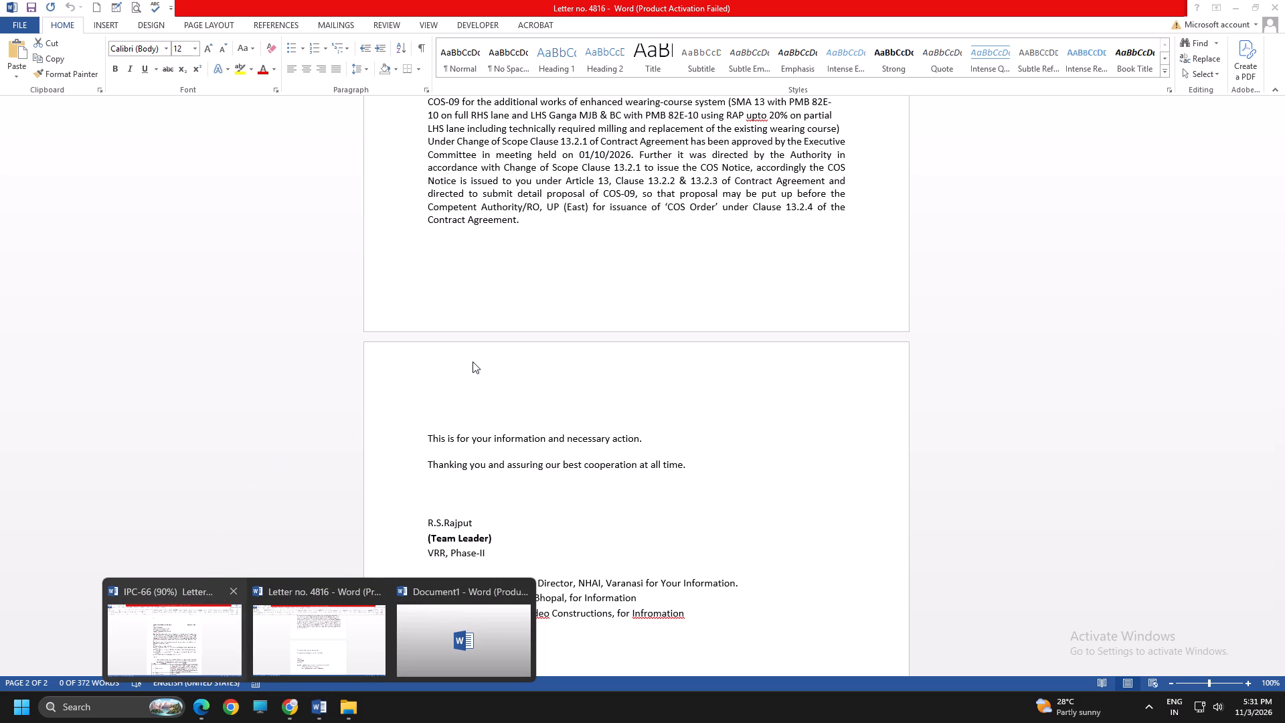
# Switch back to the unsaved new letter, Document1.
pyautogui.click(477, 623)
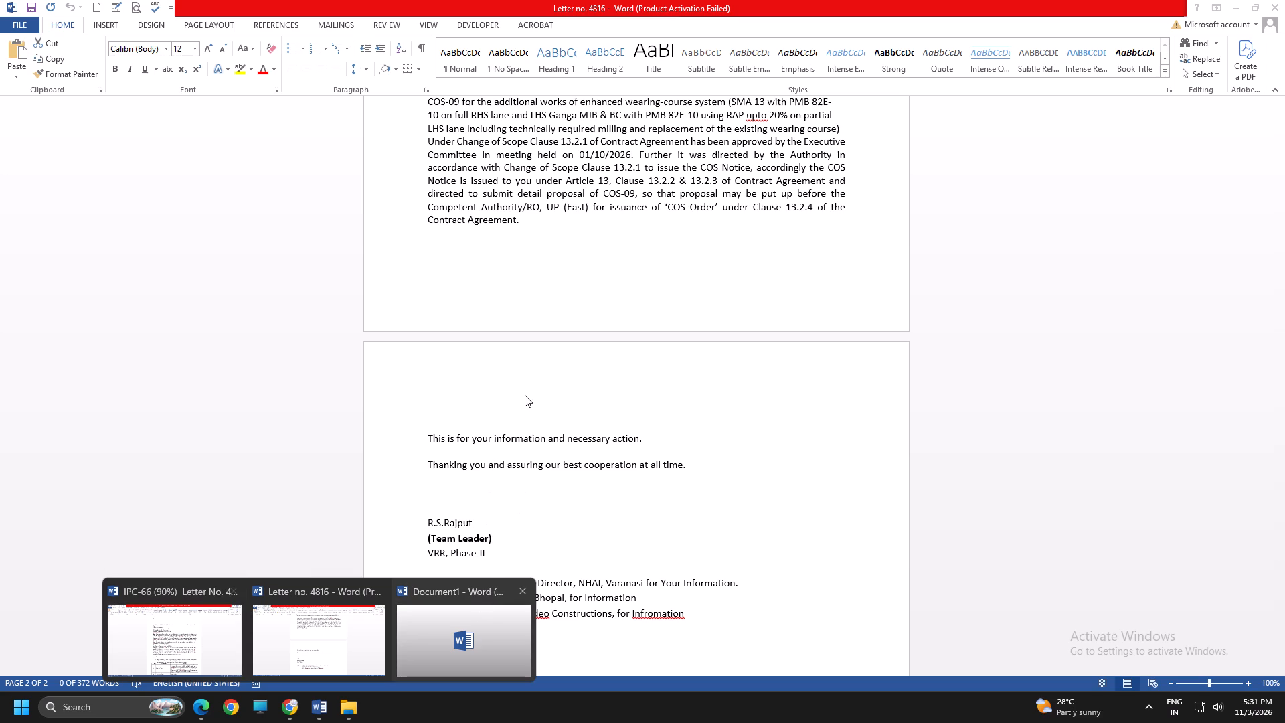
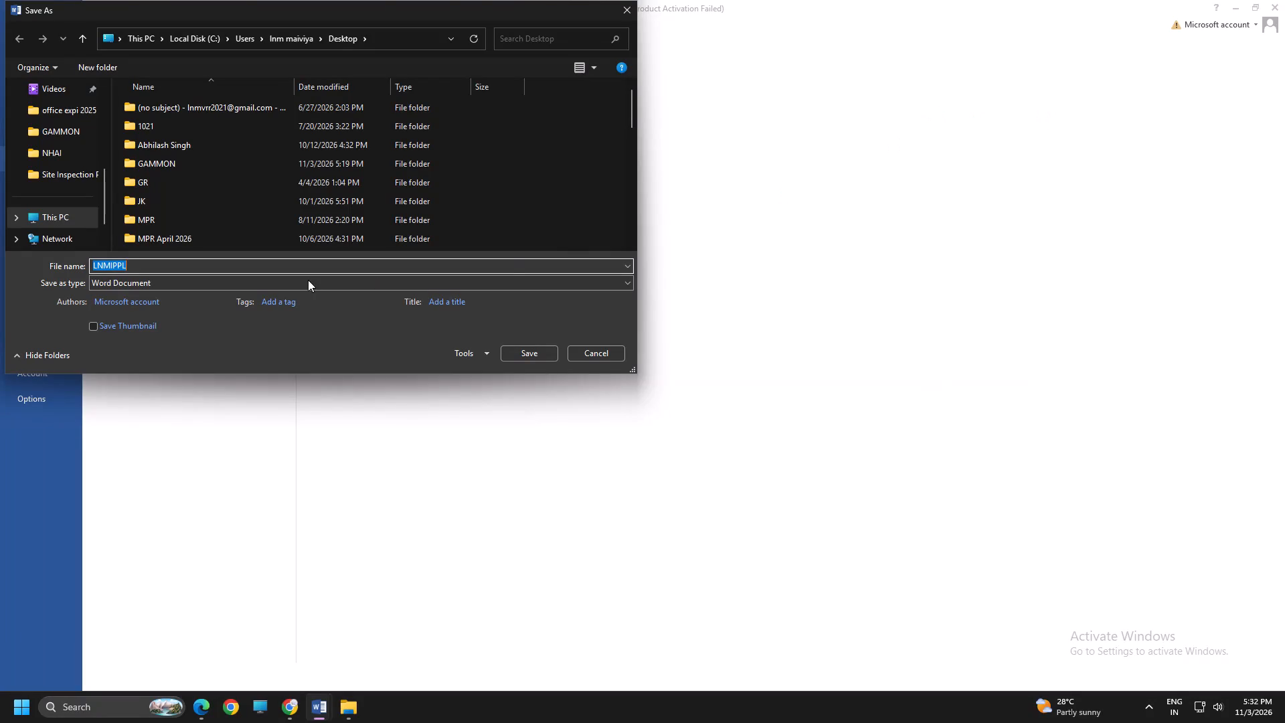
# Save the new letter to the Desktop as a Word Document named "Letter no. 4854".
pyautogui.click(162, 263)
pyautogui.moveTo(162, 263); pyautogui.dragTo(161, 263)
pyautogui.moveTo(161, 263); pyautogui.dragTo(82, 270)
pyautogui.press('BackSpace')
pyautogui.write('etter')
pyautogui.press('space')
pyautogui.write('no. 485')
pyautogui.press('4')
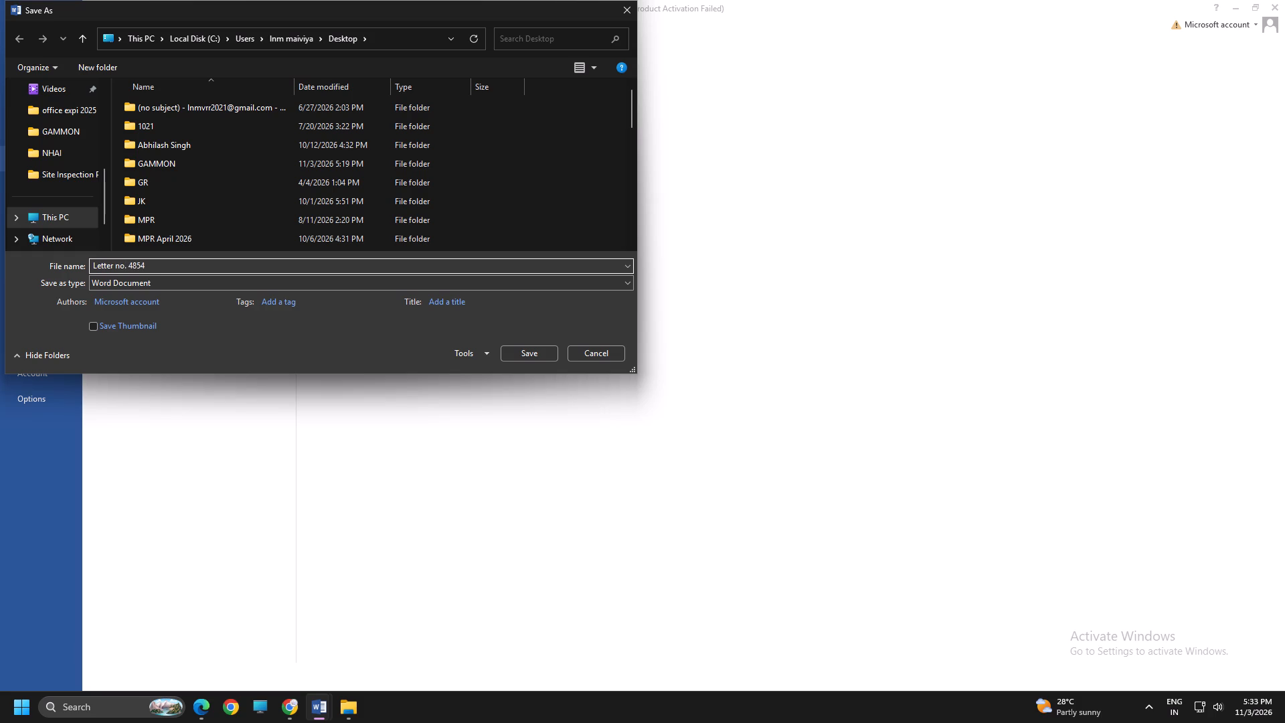
pyautogui.click(542, 353)
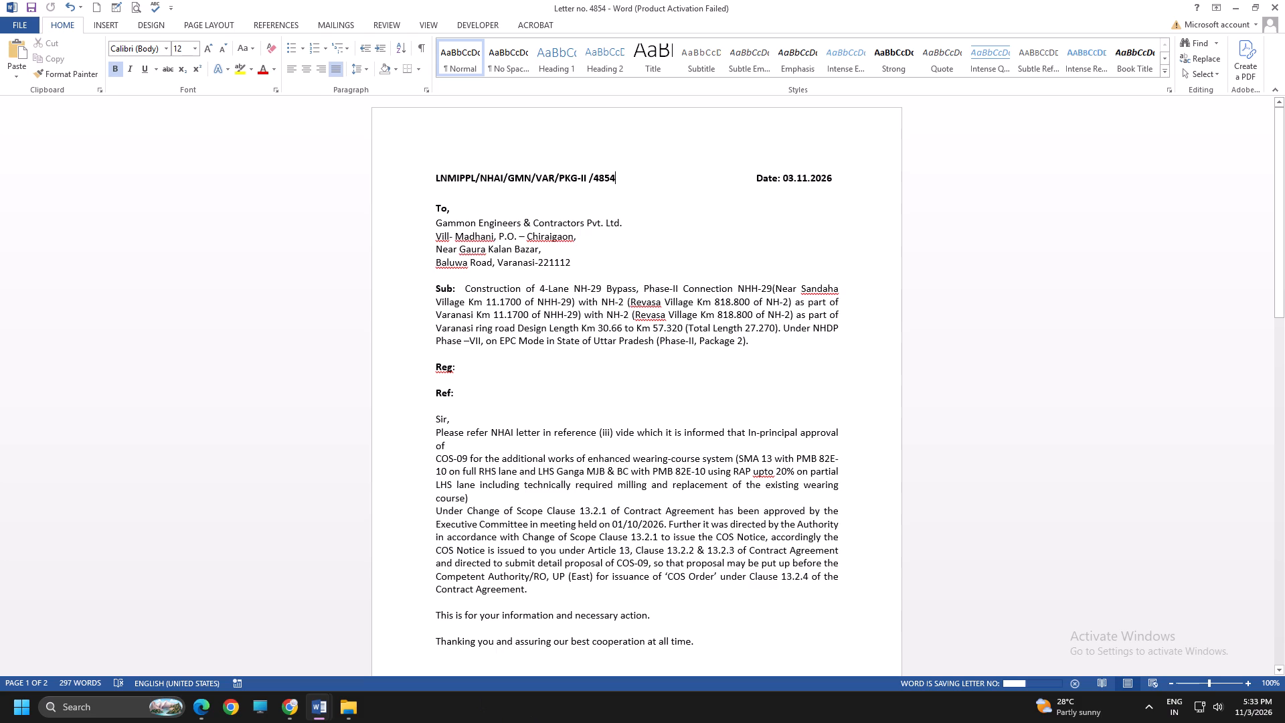
pyautogui.click(629, 182)
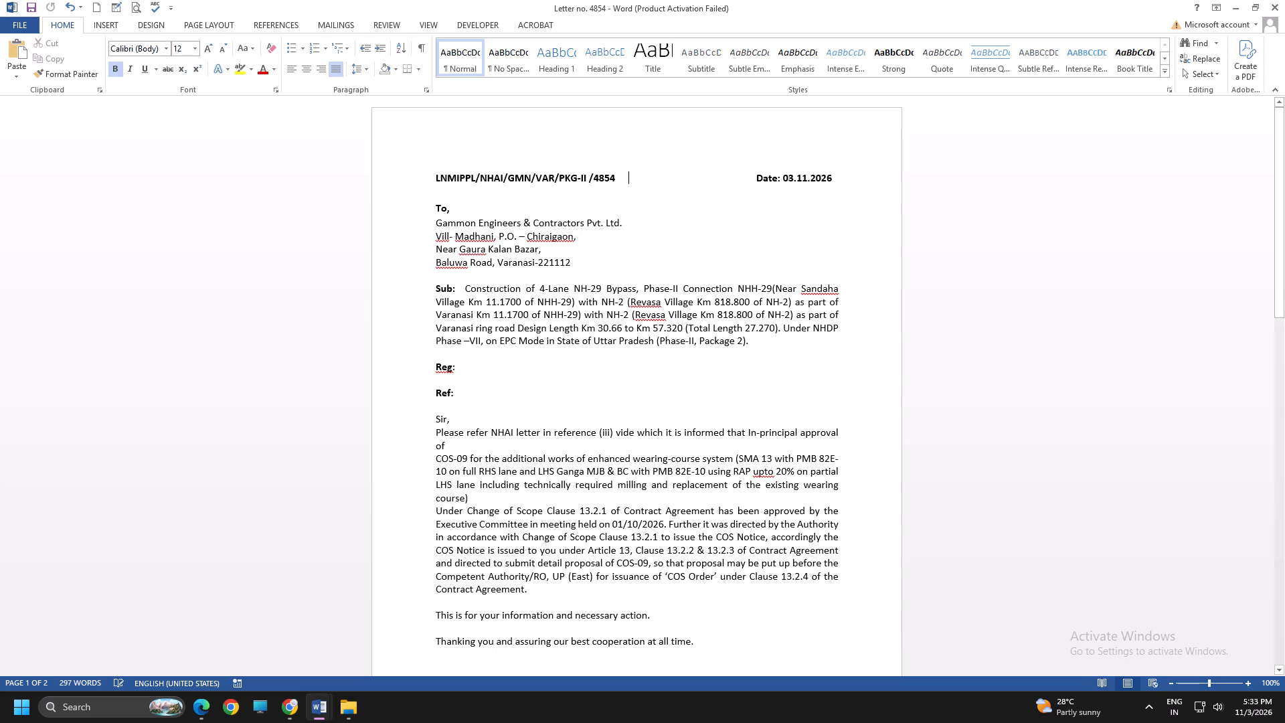
# Minimize the letter window to get back to the GAMMON folder in File Explorer.
pyautogui.click(1239, 5)
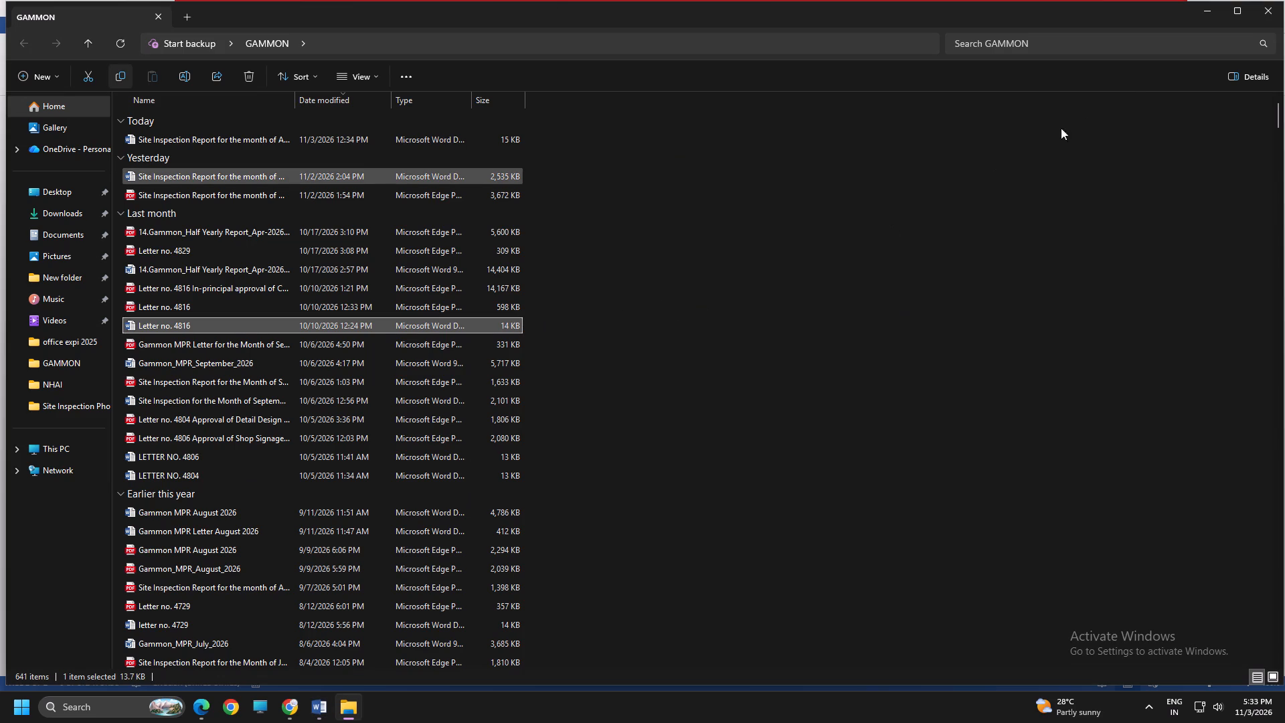
# Close the GAMMON folder window and the Letter no. 4816 document.
pyautogui.click(1264, 9)
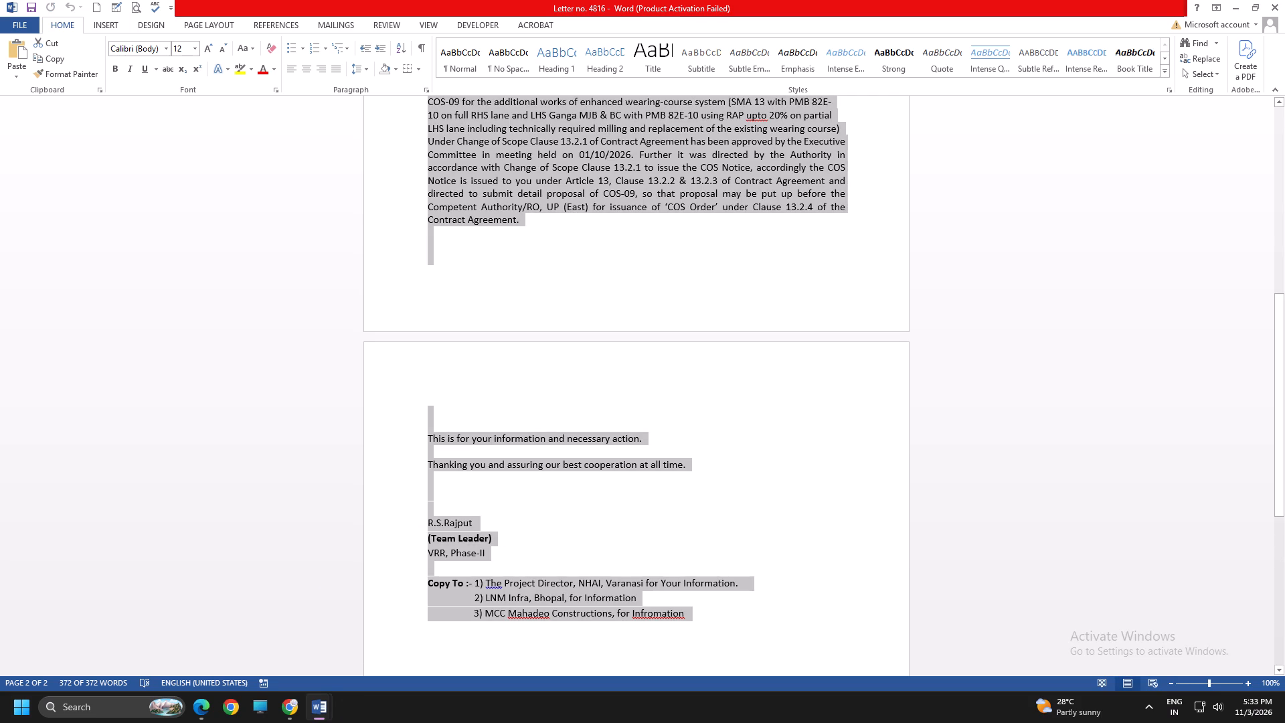
pyautogui.click(1279, 9)
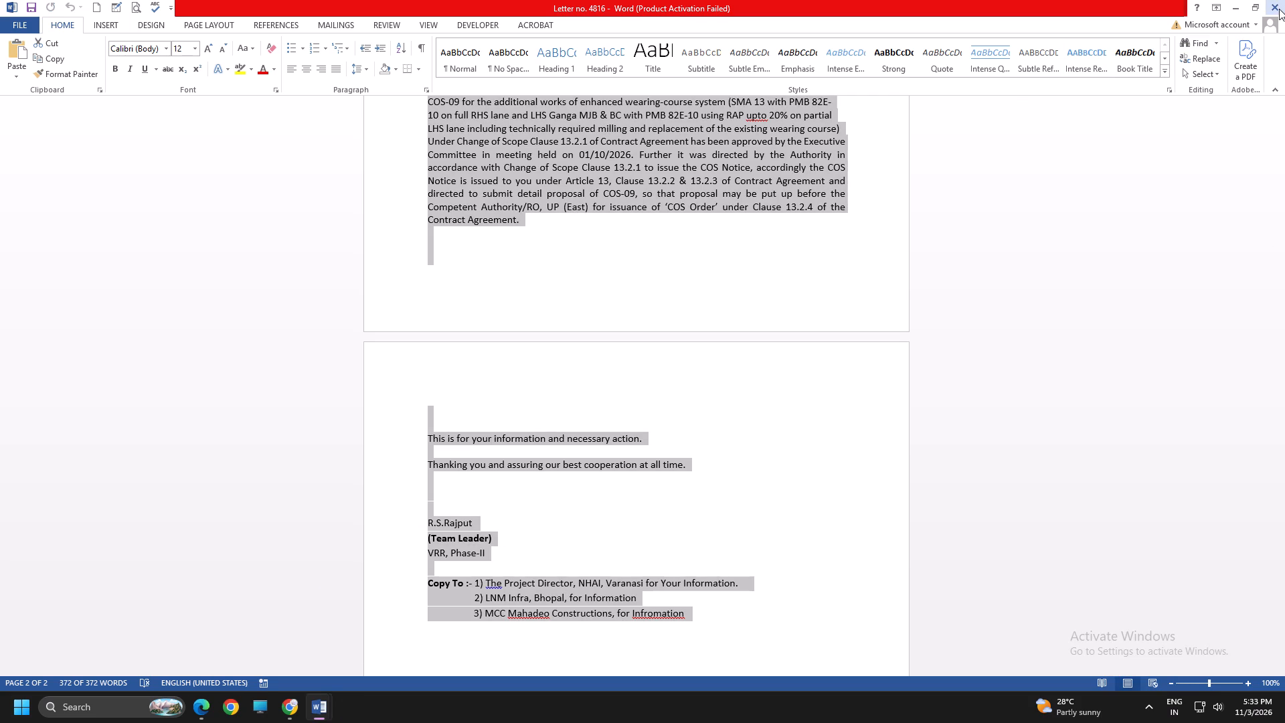
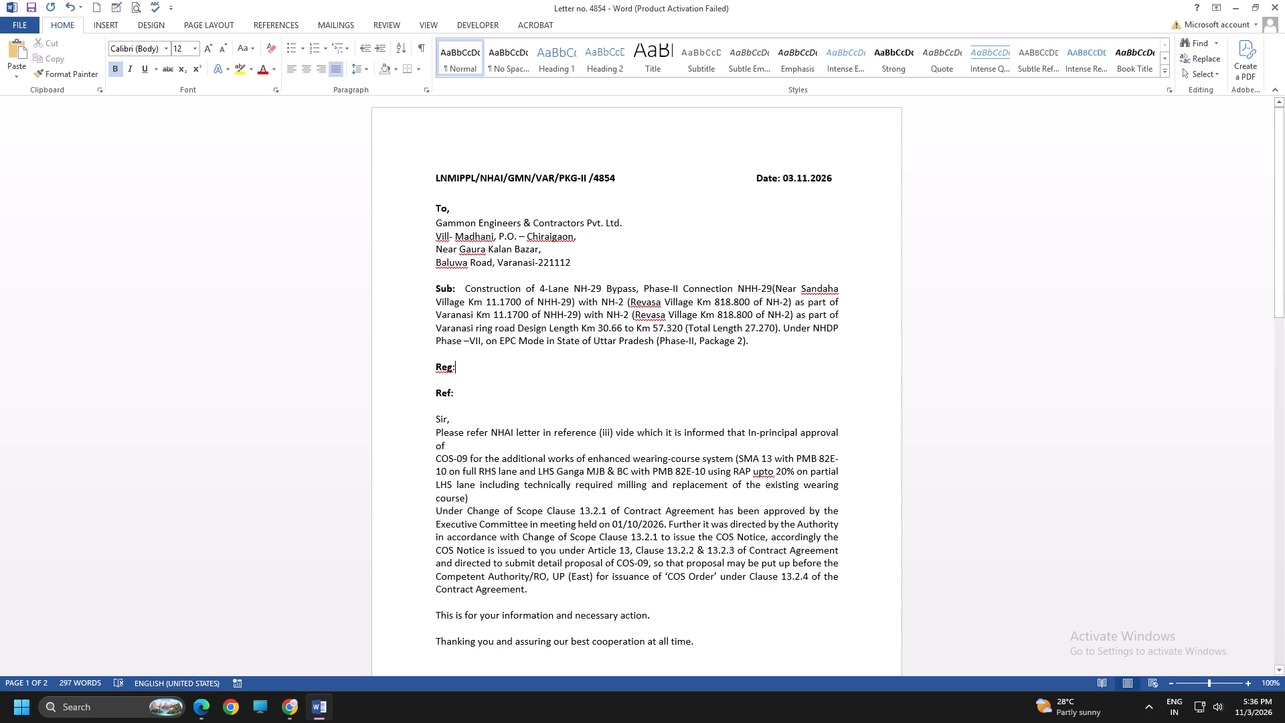
# Fill in the Reg line with "Issuance of final approval of COS order for COS-09" in regular weight.
pyautogui.press('space')
pyautogui.press('i')
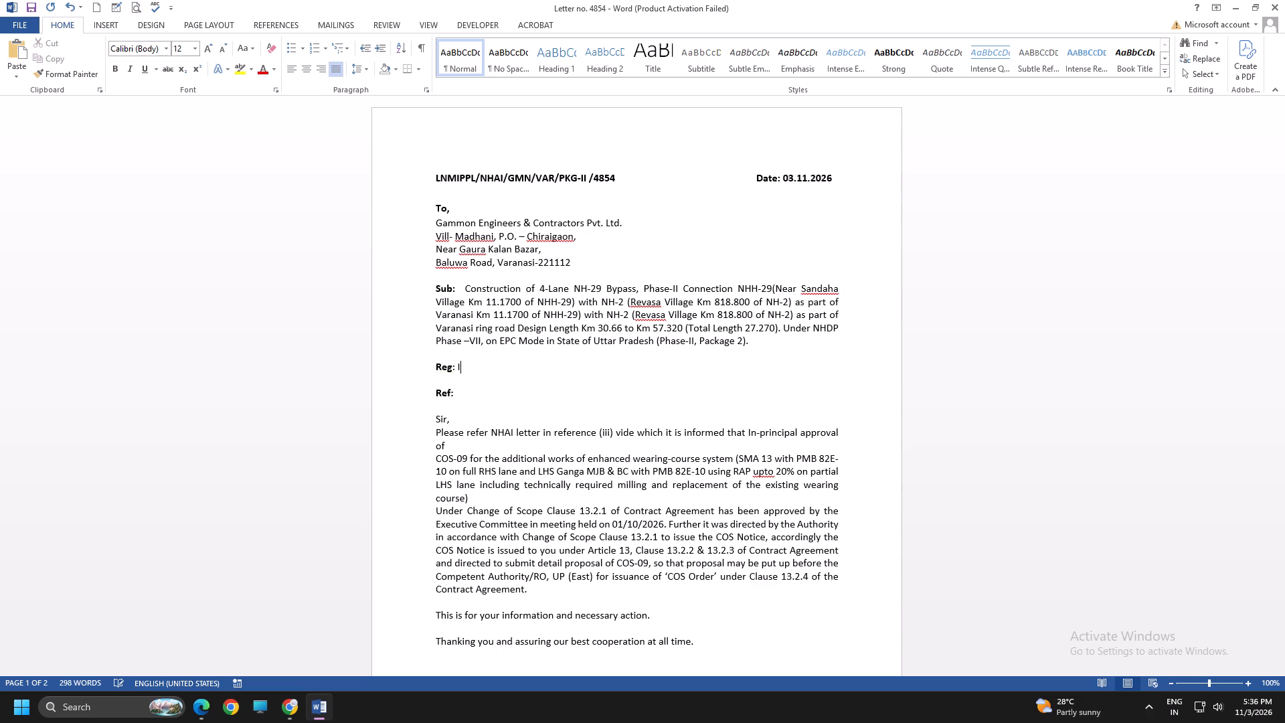
pyautogui.write('ssua')
pyautogui.write('nce')
pyautogui.press('space')
pyautogui.write('of')
pyautogui.press('space')
pyautogui.write('final approval')
pyautogui.press('space')
pyautogui.write('of')
pyautogui.press('space')
pyautogui.write('COS')
pyautogui.press('space')
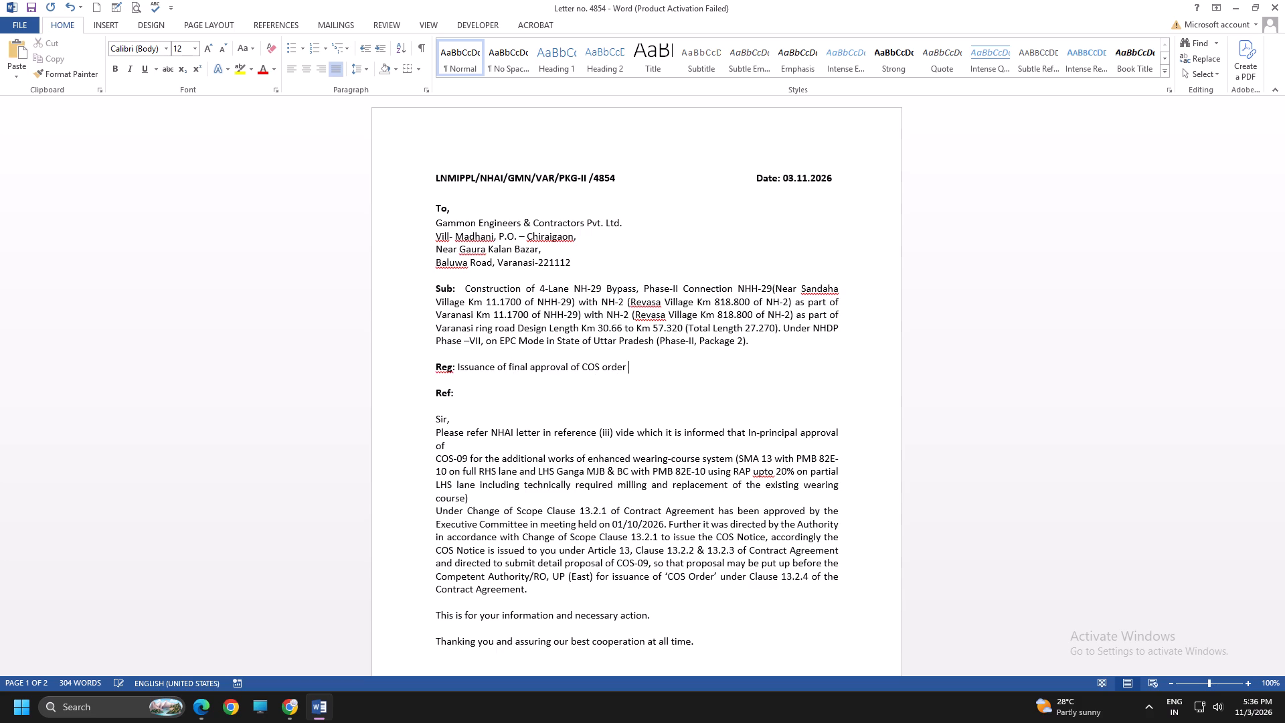
pyautogui.write('for')
pyautogui.press('space')
pyautogui.write('-09')
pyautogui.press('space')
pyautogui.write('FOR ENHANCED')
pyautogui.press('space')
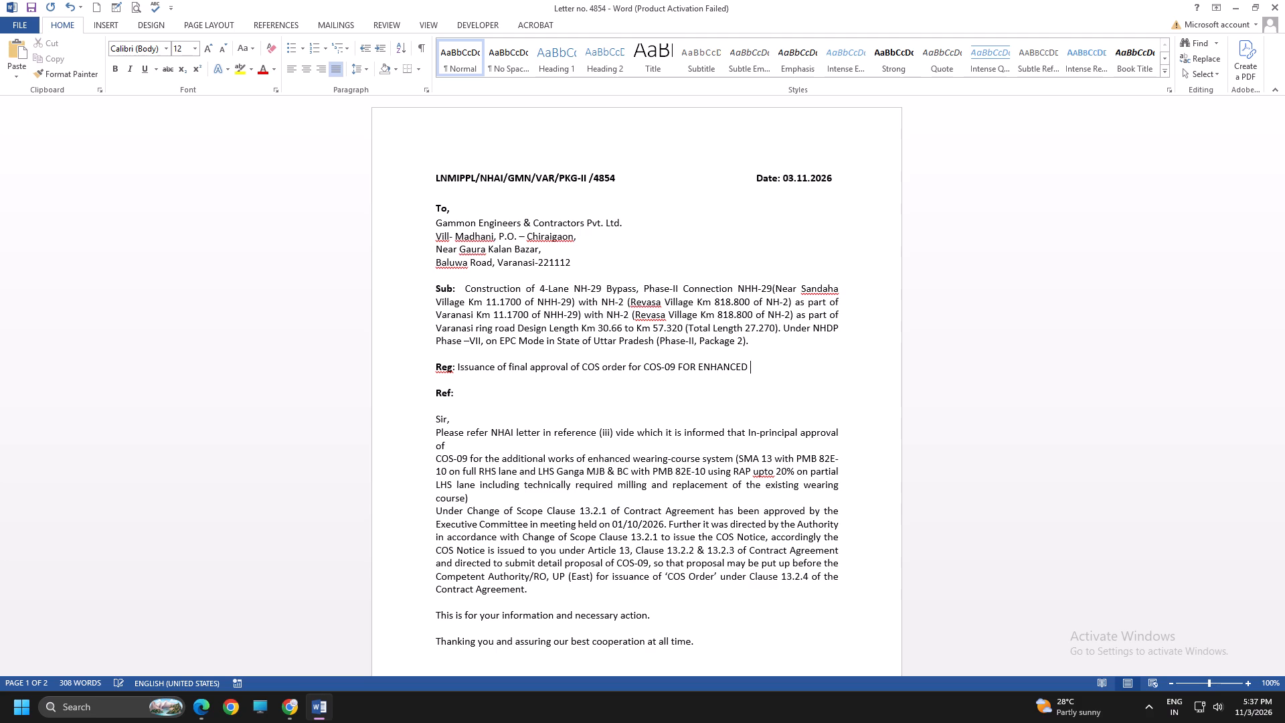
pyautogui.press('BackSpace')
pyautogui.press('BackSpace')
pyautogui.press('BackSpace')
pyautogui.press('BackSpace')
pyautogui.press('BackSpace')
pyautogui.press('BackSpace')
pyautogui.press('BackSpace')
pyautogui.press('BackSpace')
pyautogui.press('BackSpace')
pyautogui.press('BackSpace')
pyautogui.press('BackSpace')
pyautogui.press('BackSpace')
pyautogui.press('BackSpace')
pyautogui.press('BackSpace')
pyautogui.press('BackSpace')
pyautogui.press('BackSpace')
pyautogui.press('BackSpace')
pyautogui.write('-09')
# Continue the Reg line after "COS-09" with "for enhanced" in lowercase.
pyautogui.press('space')
pyautogui.press('f')
pyautogui.press('BackSpace')
pyautogui.write('for')
pyautogui.press('space')
pyautogui.write('enhanced')
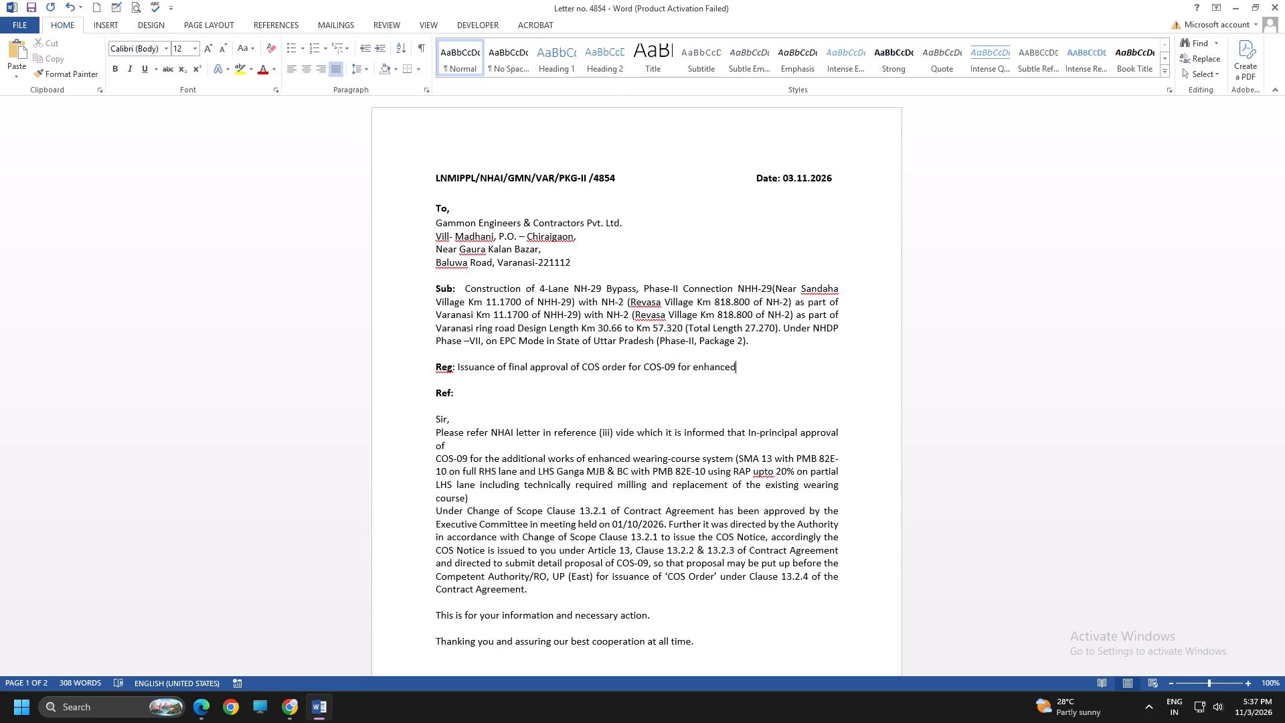
pyautogui.press('space')
# Capitalize the first letter of "enhanced" in the Reg line.
pyautogui.press('Left')
pyautogui.press('Left')
pyautogui.press('Left')
pyautogui.press('Left')
pyautogui.press('Left')
pyautogui.press('Left')
pyautogui.press('Left')
pyautogui.press('Left')
pyautogui.press('BackSpace')
pyautogui.press('e')
# Complete the Reg line after "Enhanced" with "Wearing-Course System.".
pyautogui.press('Right')
pyautogui.press('Right')
pyautogui.press('Right')
pyautogui.press('Right')
pyautogui.press('Right')
pyautogui.press('Right')
pyautogui.press('Right')
pyautogui.press('space')
pyautogui.write('W')
pyautogui.write('earing')
pyautogui.press('space')
pyautogui.press('BackSpace')
pyautogui.press('-')
pyautogui.press('i')
pyautogui.press('BackSpace')
pyautogui.write('ourse')
pyautogui.press('space')
pyautogui.press('s')
pyautogui.write('ystem')
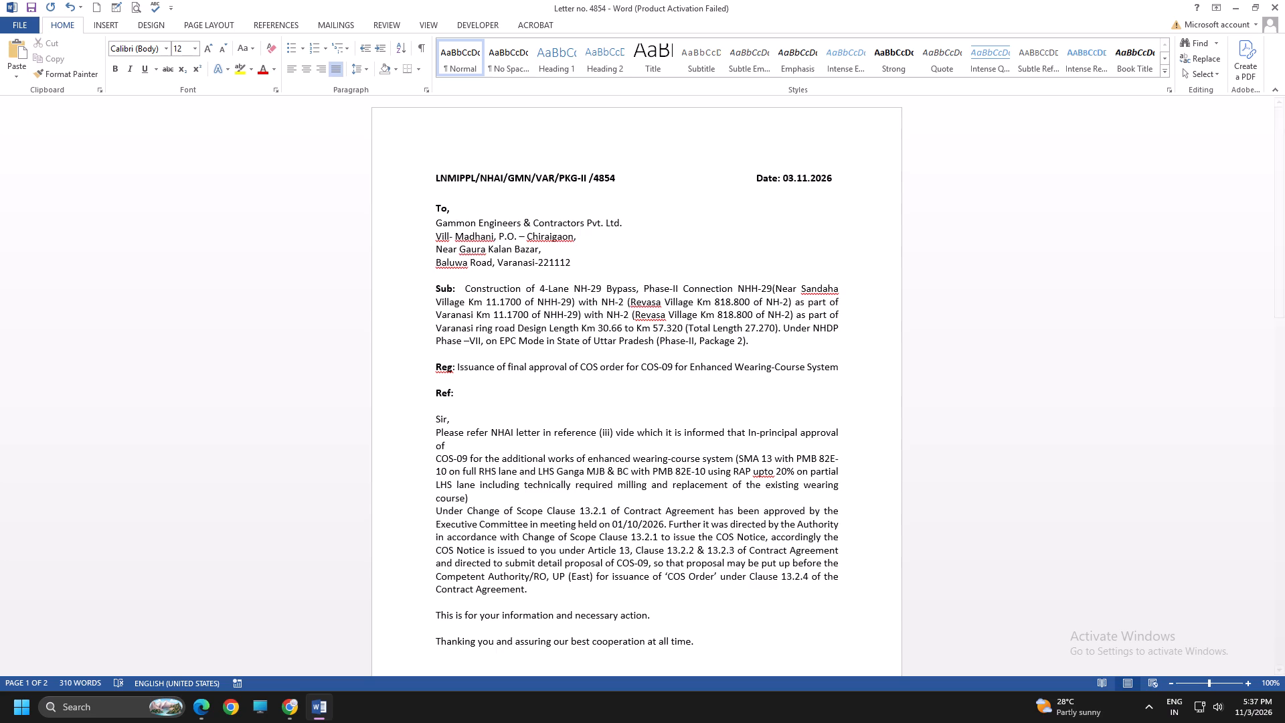
pyautogui.press('.')
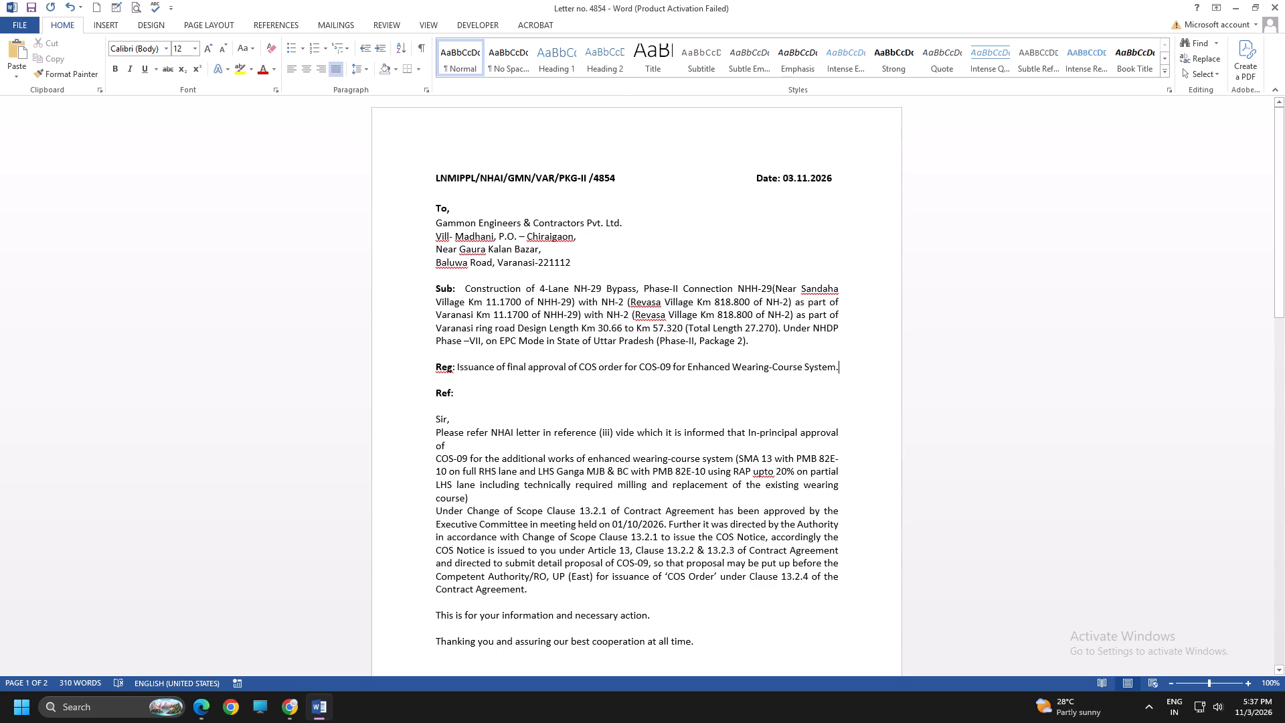
# Start the Ref line after "Ref:" with "NHAI Letter 11015/5/VNS/VRR," in bold.
pyautogui.click(454, 392)
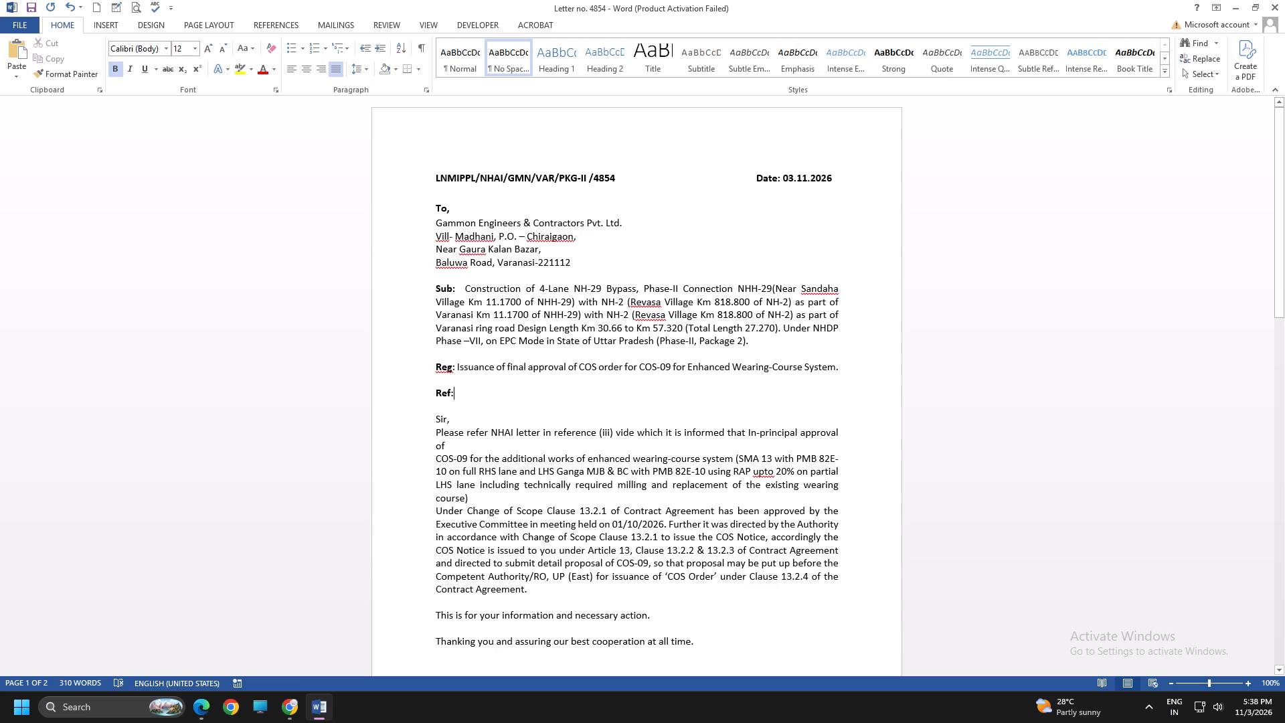
pyautogui.press('space')
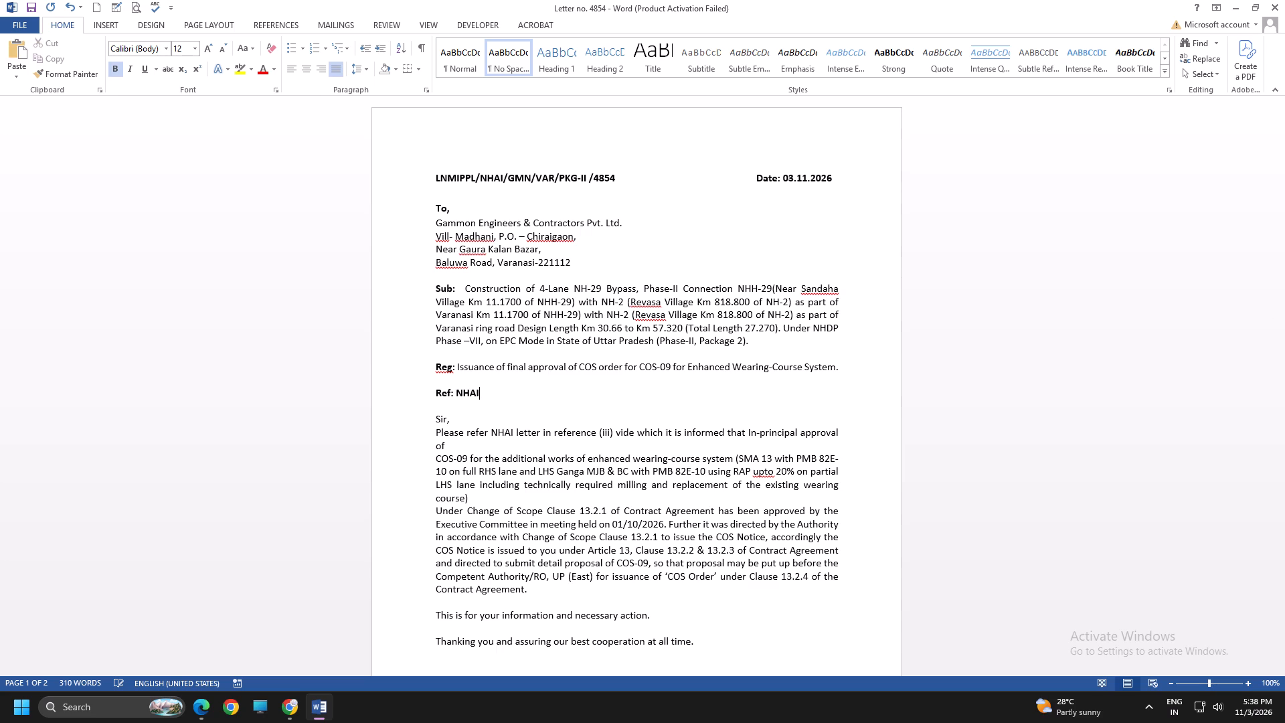
pyautogui.write('etter')
pyautogui.press('space')
pyautogui.write('11')
pyautogui.write('015')
pyautogui.press('/')
pyautogui.write('5/')
pyautogui.write('NS')
pyautogui.press('/')
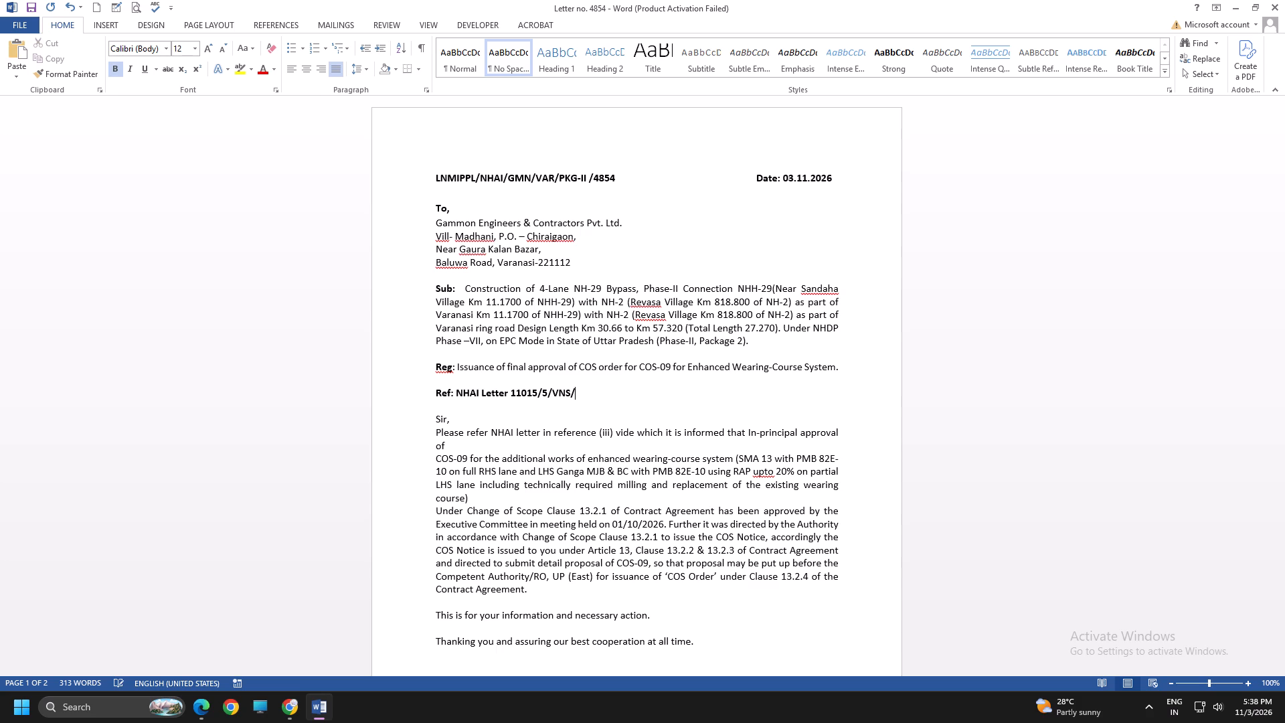
pyautogui.write('VRR')
pyautogui.press(',')
# Continue the Ref line after "VRR," with "Ph-2, Pkg-II", using capital Roman numerals for the package number.
pyautogui.press('space')
pyautogui.write('P')
pyautogui.press('-')
pyautogui.write('2,')
pyautogui.press('space')
pyautogui.write('KG')
pyautogui.press('-')
pyautogui.write('ii')
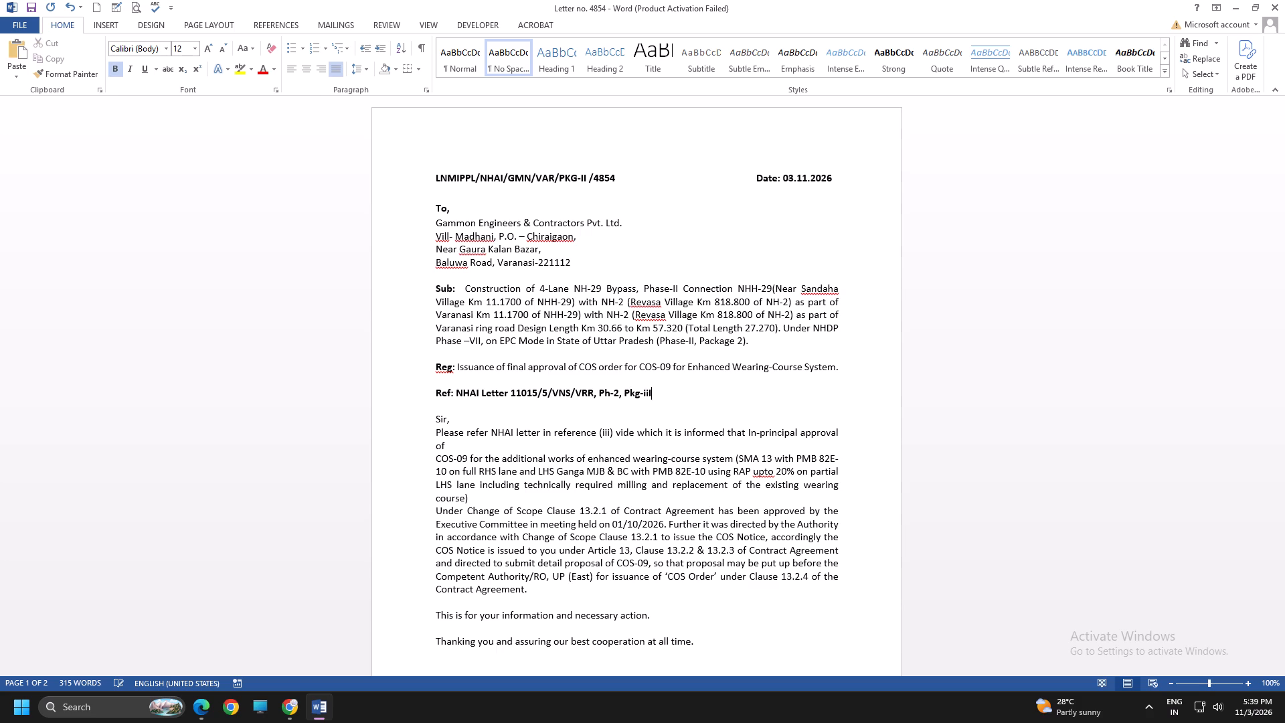
pyautogui.press('BackSpace')
pyautogui.press('BackSpace')
pyautogui.press('BackSpace')
pyautogui.press('BackSpace')
pyautogui.press('BackSpace')
pyautogui.write('II')
# Complete the Ref line after "Pkg-II" with "/cos Order(10)/2026-27/ 2873".
pyautogui.press('/')
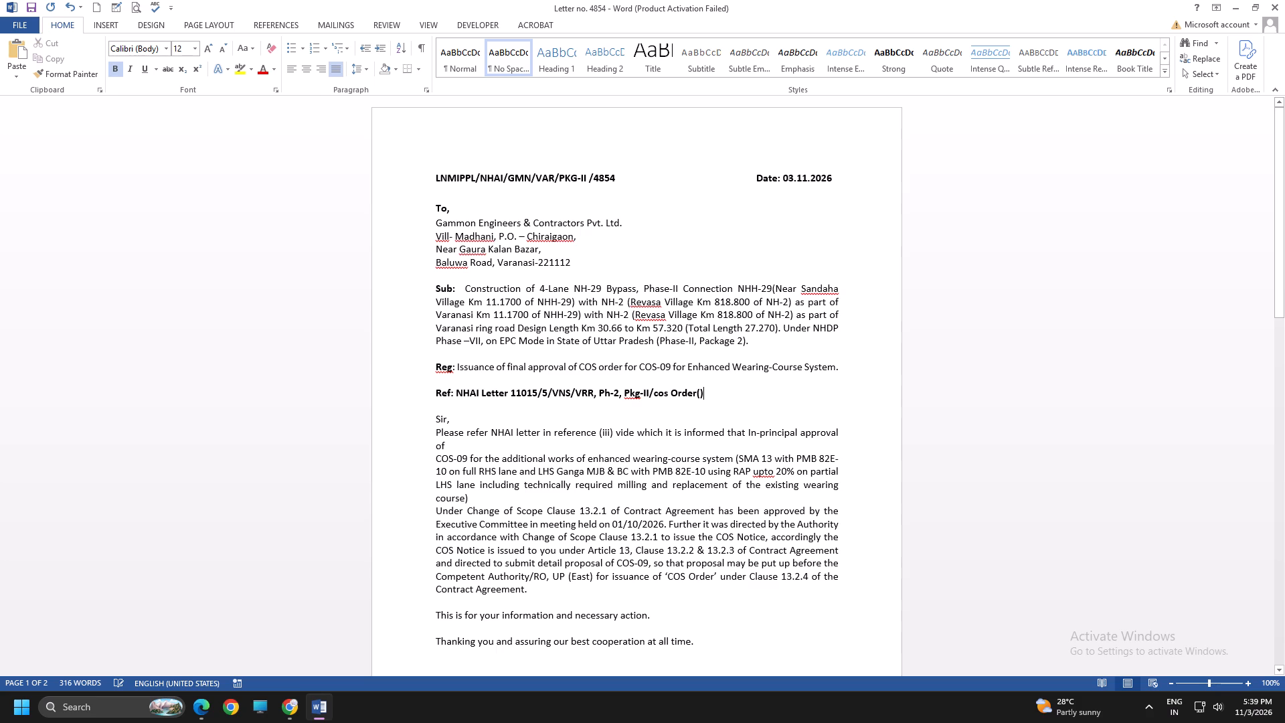
pyautogui.click(699, 390)
pyautogui.write('10')
pyautogui.press('Right')
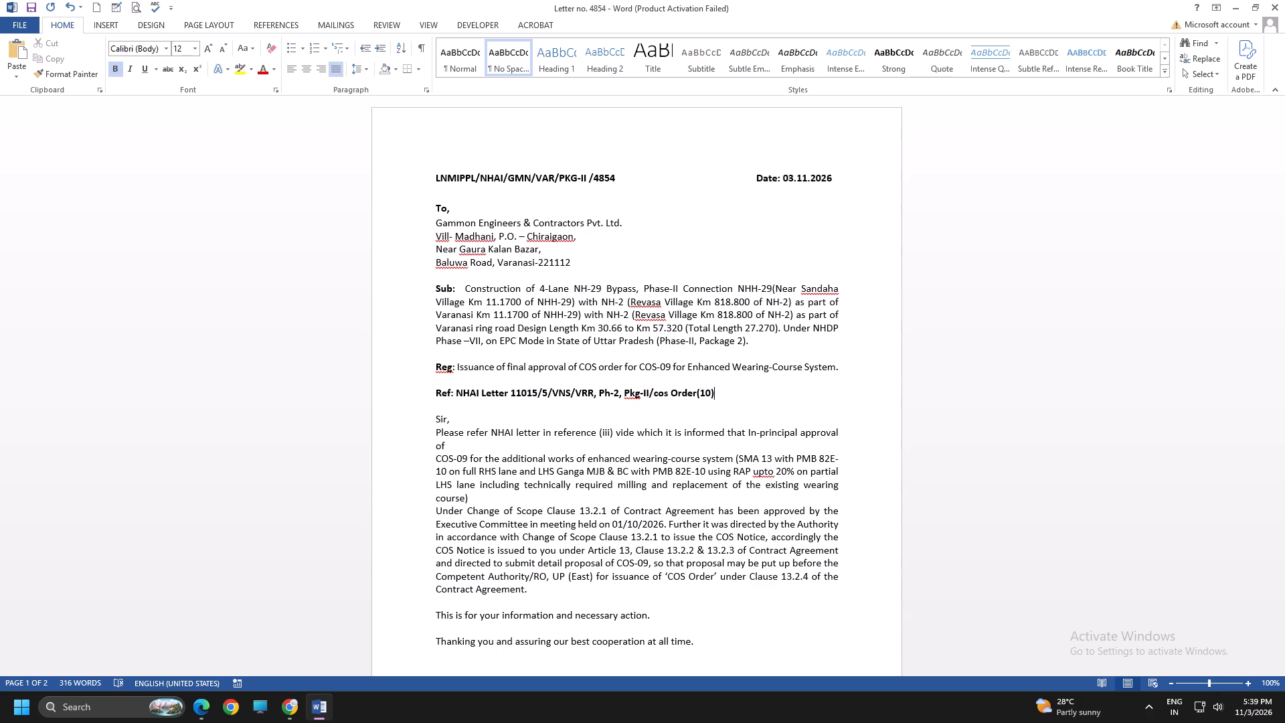
pyautogui.press('/')
pyautogui.write('2026')
pyautogui.write('-27')
pyautogui.write('/')
pyautogui.press('space')
pyautogui.write('2873')
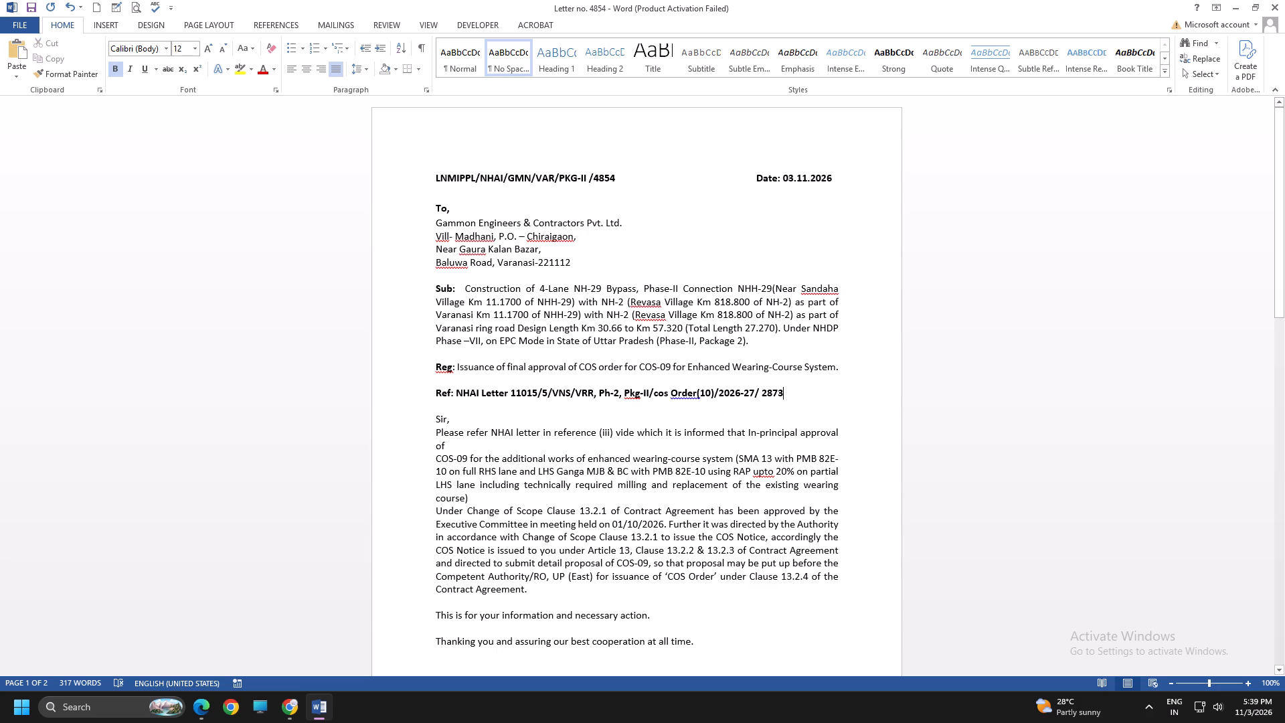
# Insert a space between "Order" and "(10)" in the Ref line.
pyautogui.click(696, 388)
pyautogui.press('space')
# Replace the lowercase "cos" before "Order" in the Ref line with "COS".
pyautogui.click(668, 393)
pyautogui.press('BackSpace')
pyautogui.press('BackSpace')
pyautogui.press('BackSpace')
pyautogui.write('COS')
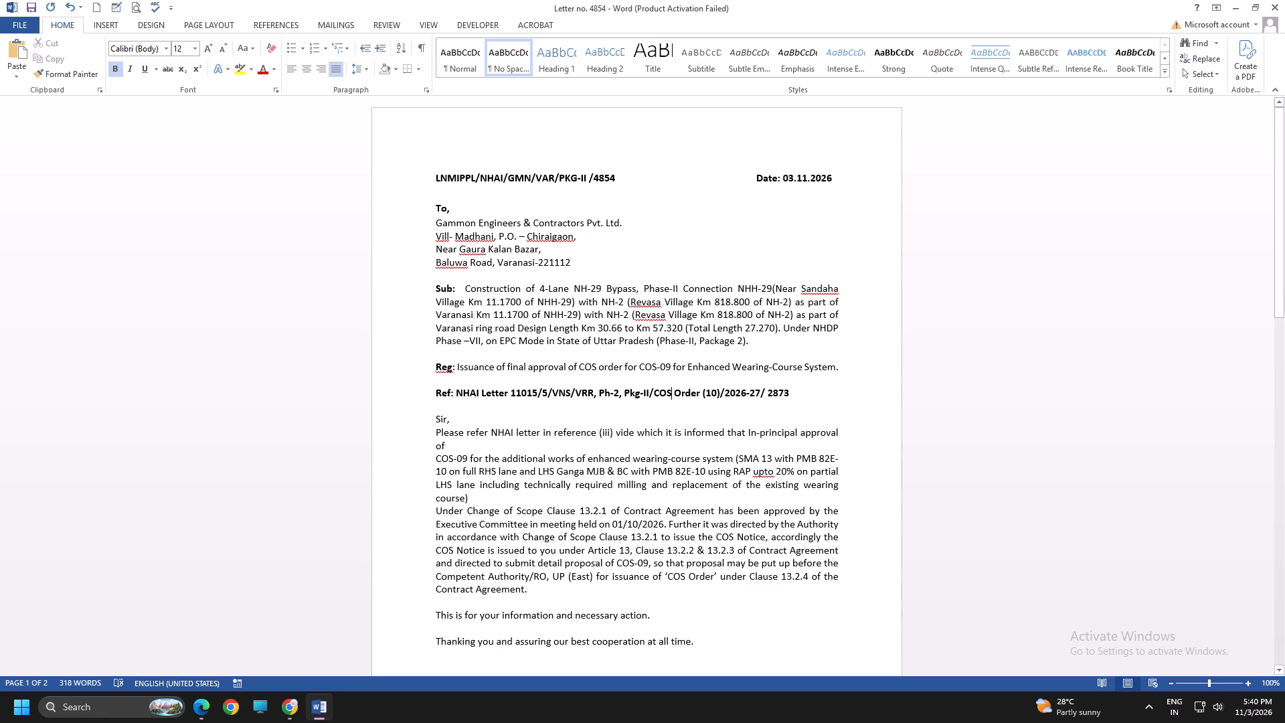
# Save the letter document.
pyautogui.click(30, 9)
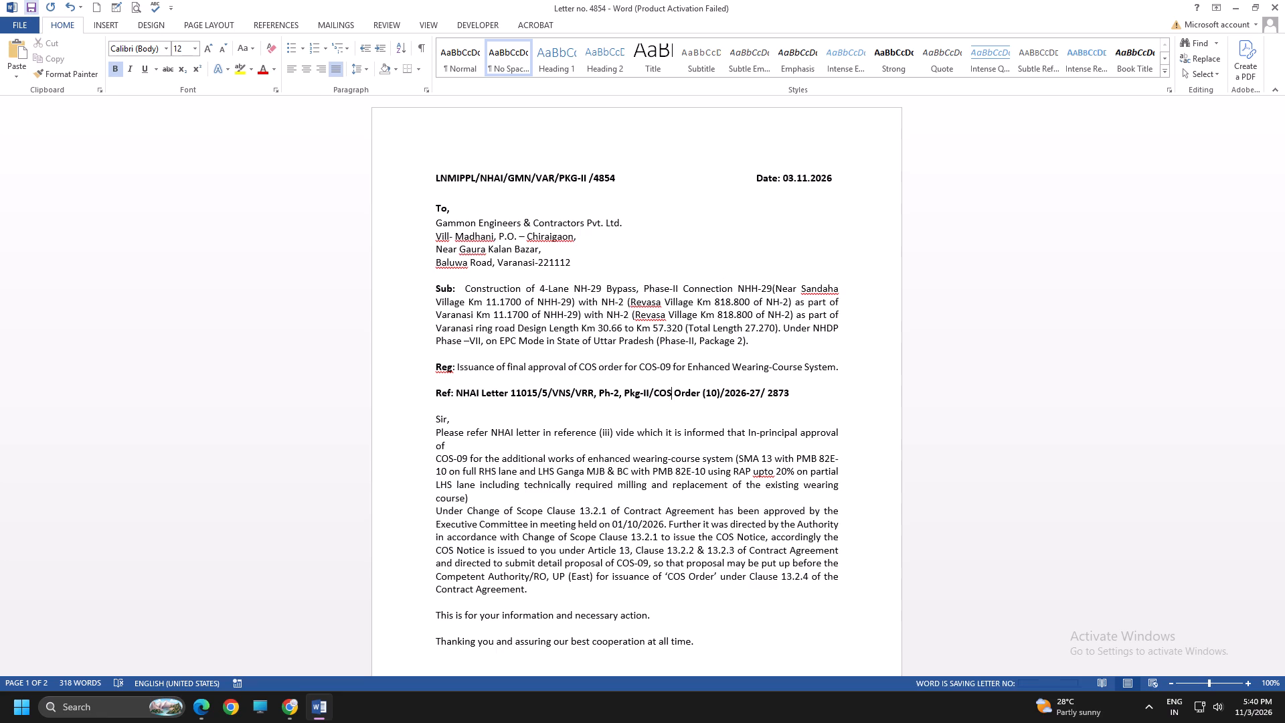
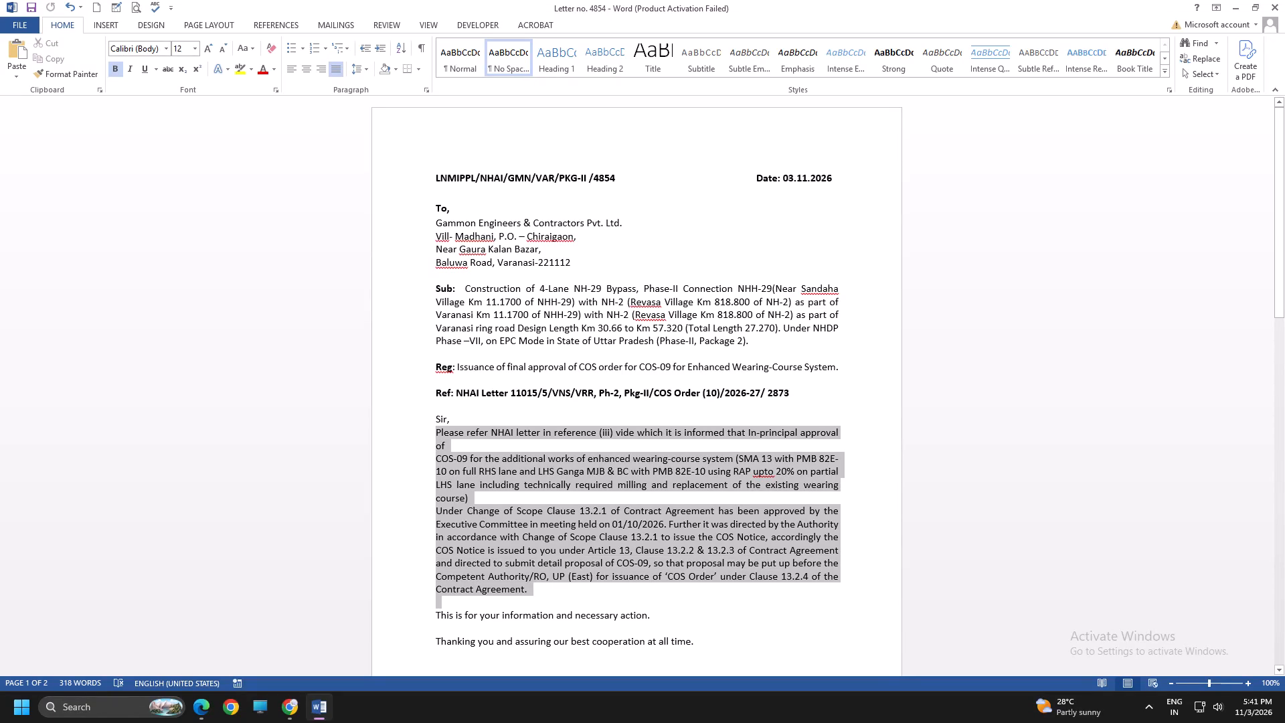
# Delete the selected old body paragraphs between "Sir," and "This is for your information and necessary action.".
pyautogui.press('BackSpace')
# Start an indented paragraph below "Sir," reading "Reference to the subject matter it is to inform you that".
pyautogui.click(452, 416)
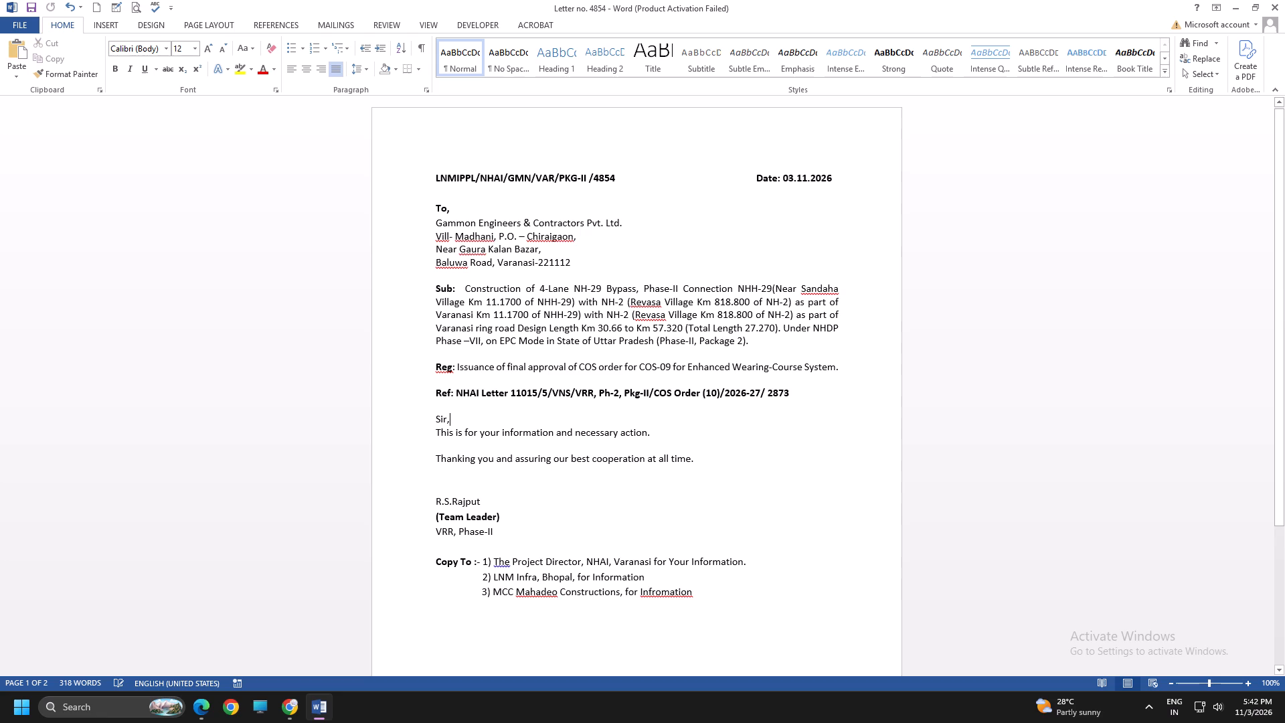
pyautogui.press('Return')
pyautogui.press('space')
pyautogui.press('space')
pyautogui.press('space')
pyautogui.press('space')
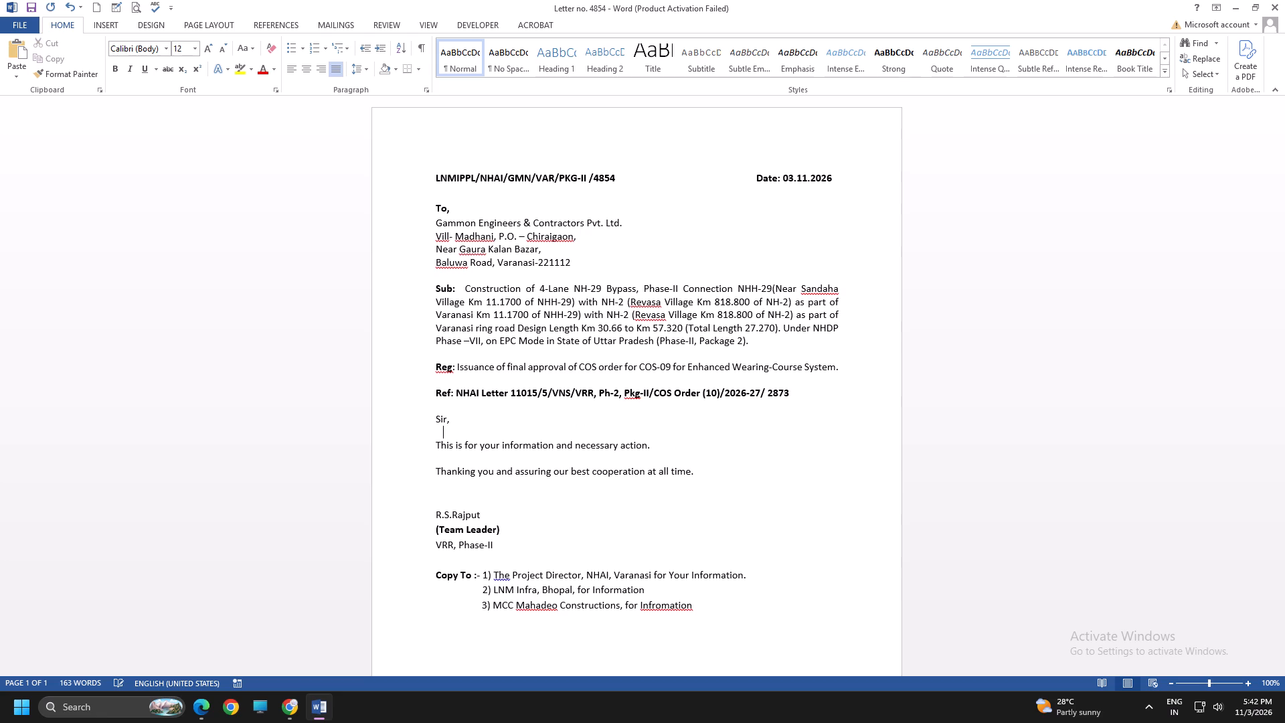
pyautogui.press('space')
pyautogui.press('space')
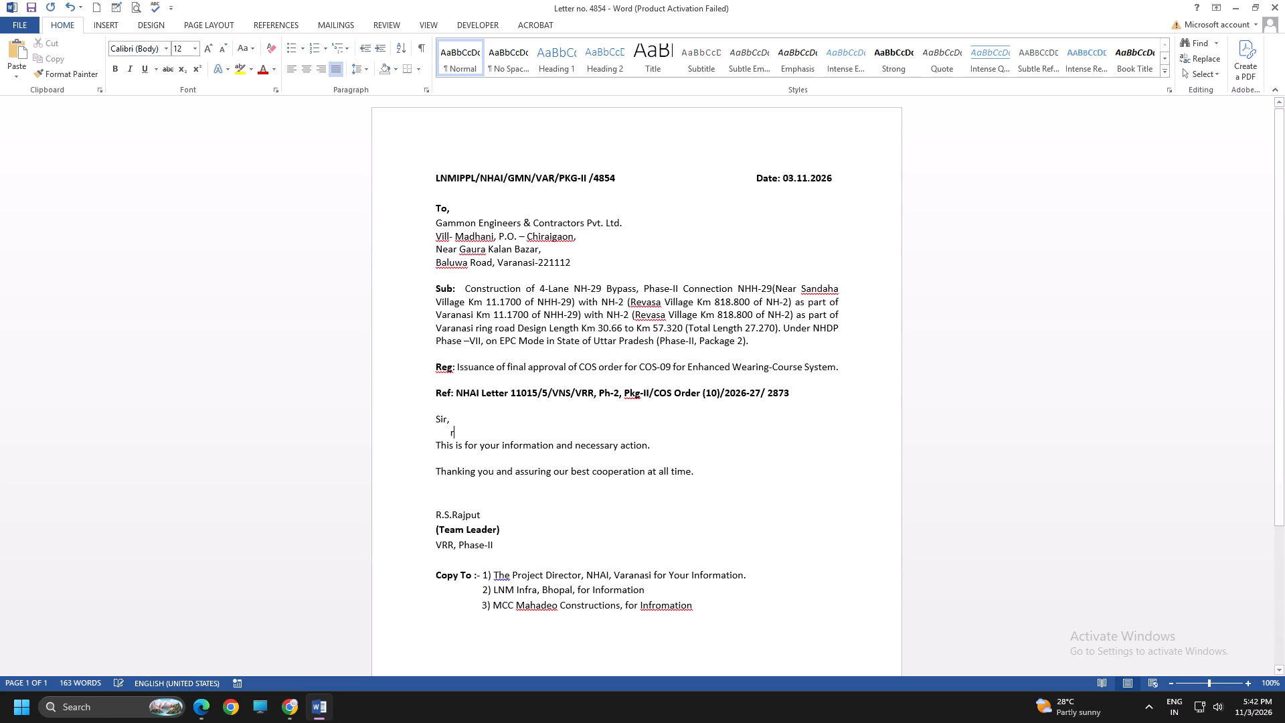
pyautogui.press('BackSpace')
pyautogui.press('r')
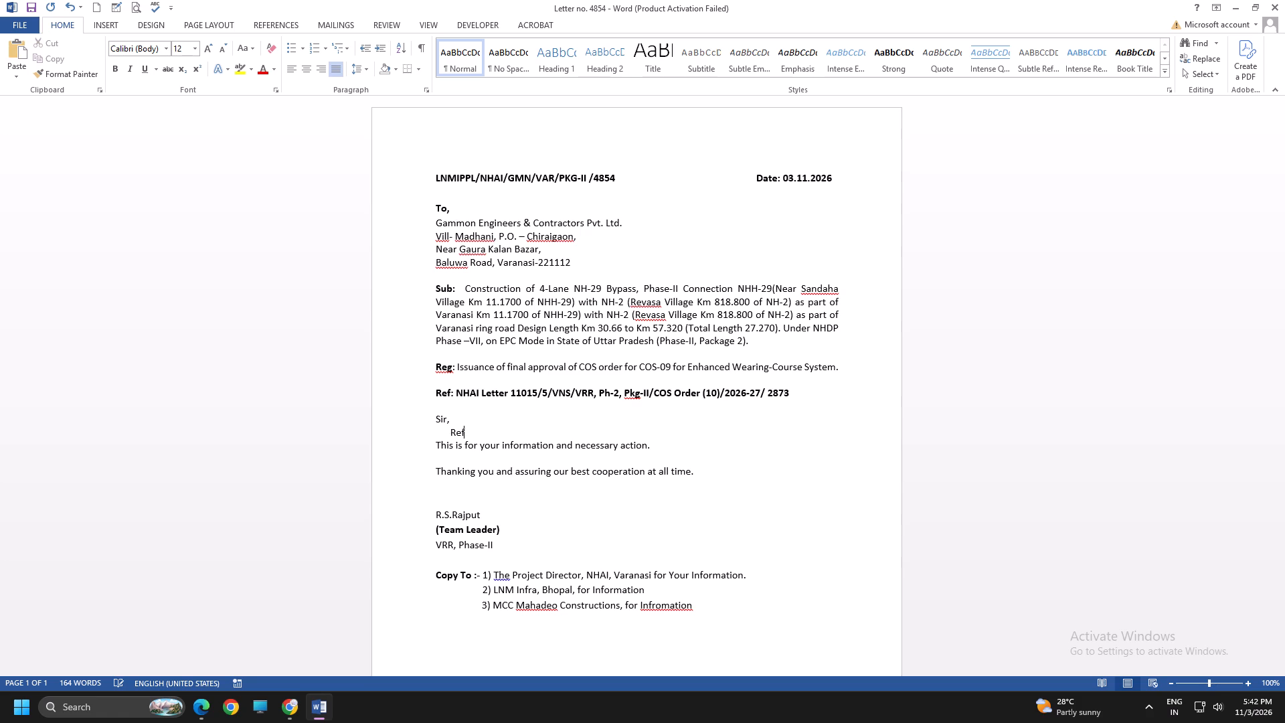
pyautogui.write('rence to the sun')
pyautogui.press('BackSpace')
pyautogui.write('bject')
pyautogui.press('space')
pyautogui.write('matter')
pyautogui.press('space')
pyautogui.write('it is to inform you that')
pyautogui.press('space')
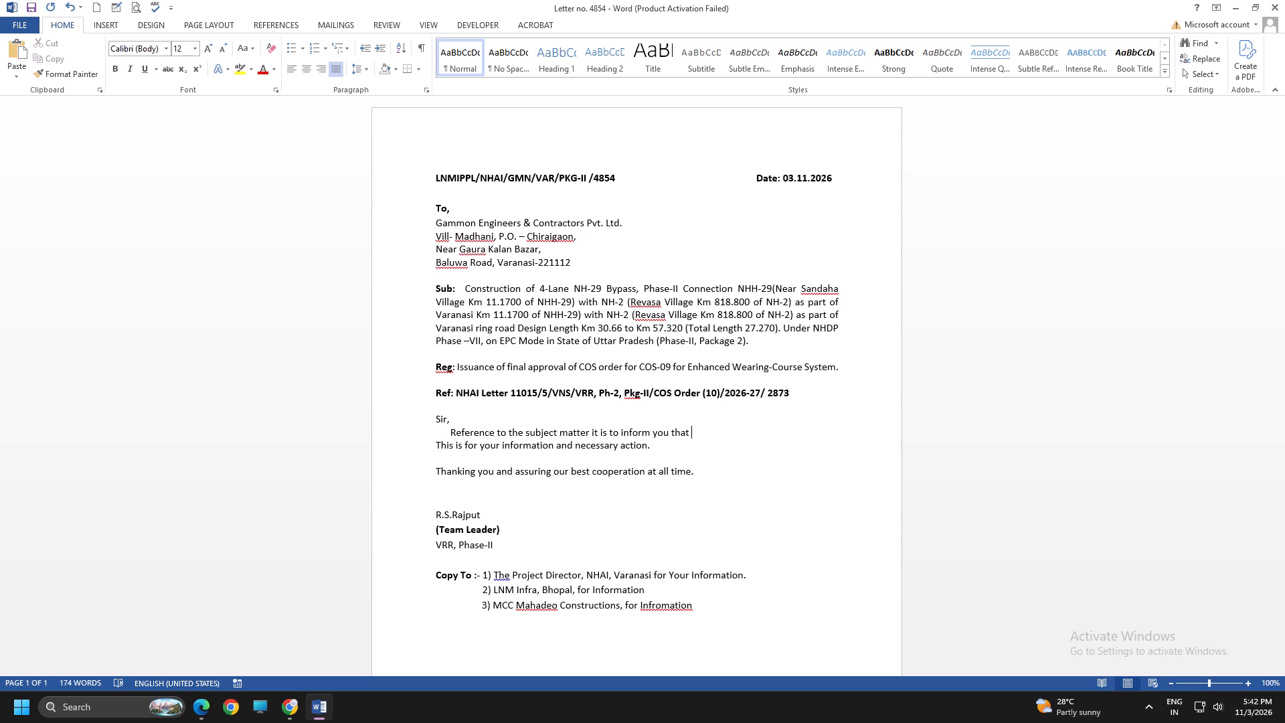
# Continue the body sentence with "PD, PIU, Varanasi viDE LETTER (i)".
pyautogui.press('p')
pyautogui.write('D, PIU,')
pyautogui.press('space')
pyautogui.press('v')
pyautogui.write('aranasi')
pyautogui.press('space')
pyautogui.write('vid')
pyautogui.press('space')
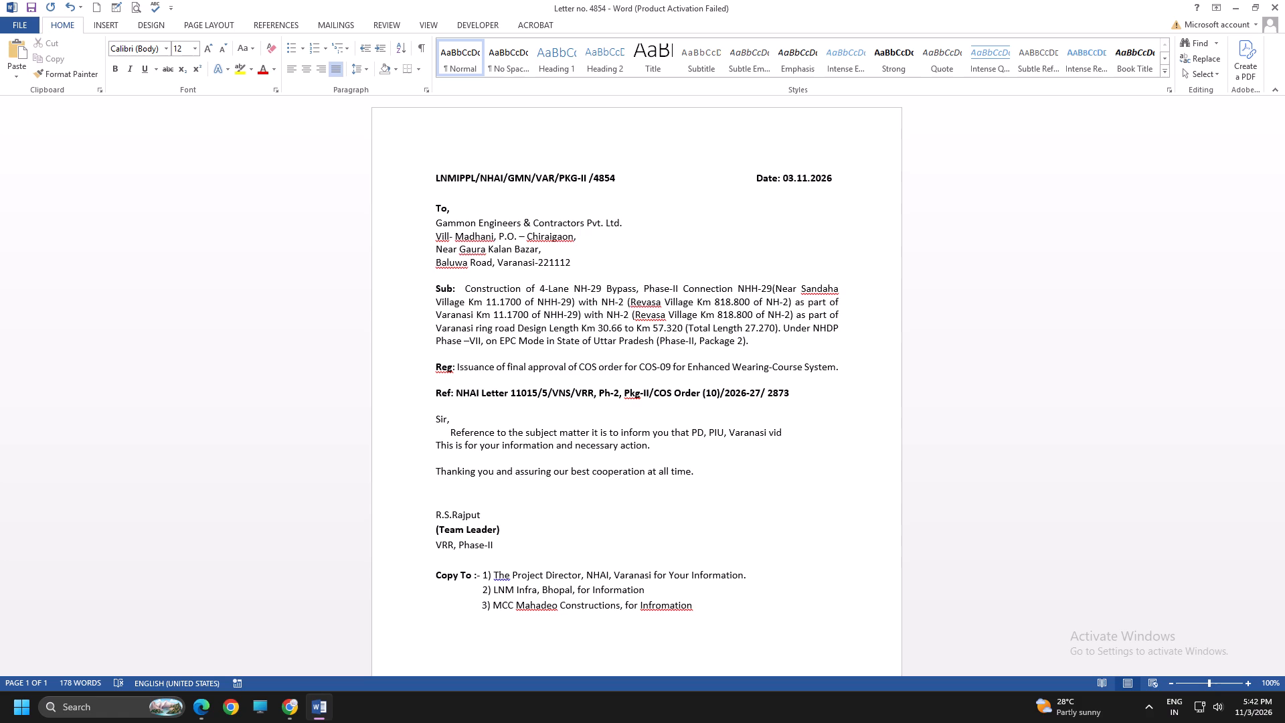
pyautogui.press('BackSpace')
pyautogui.press('BackSpace')
pyautogui.write('DE LETTER')
pyautogui.press('space')
pyautogui.write('()')
pyautogui.press('Left')
pyautogui.press('i')
pyautogui.press('BackSpace')
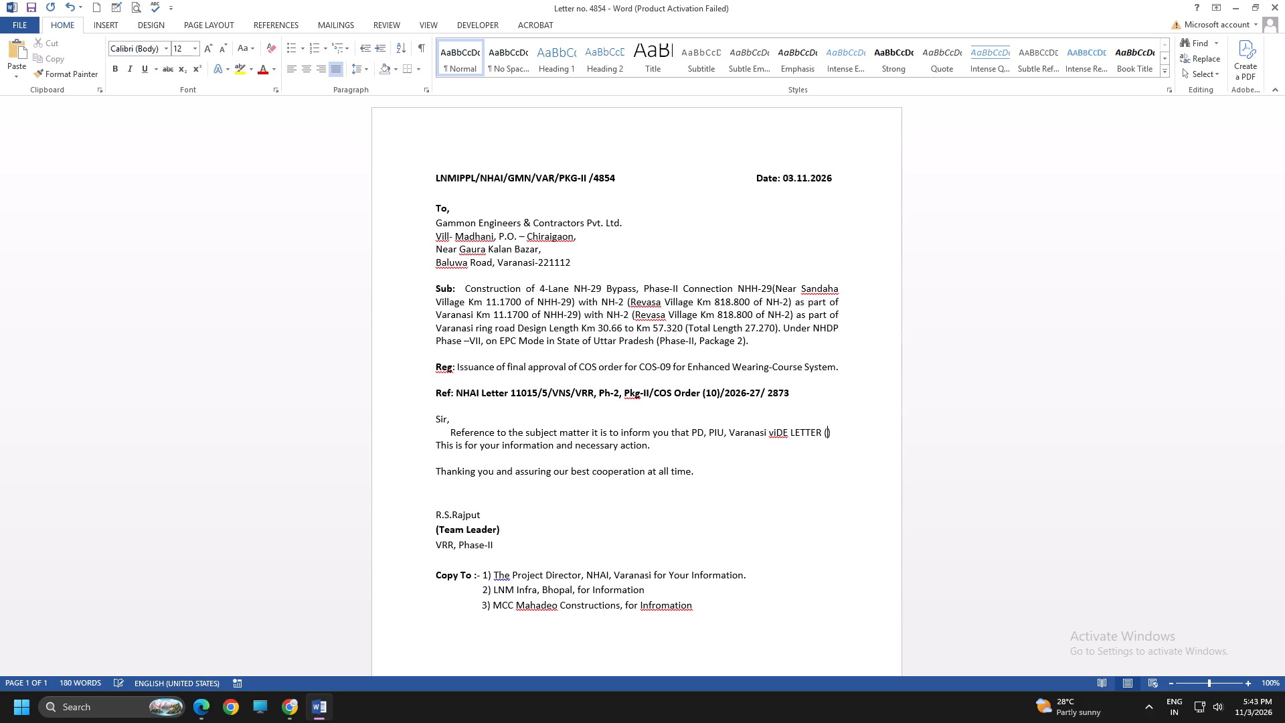
pyautogui.press('i')
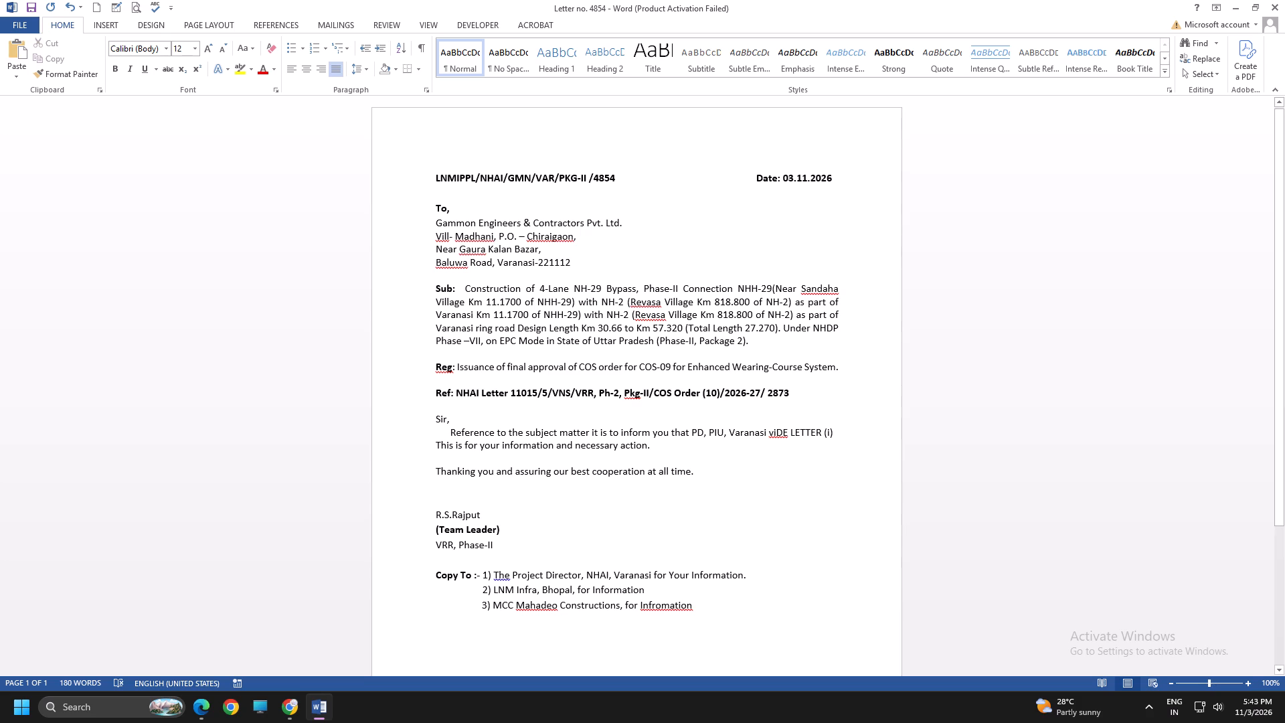
# Correct the capitalisation of "viDE LETTER" in the body sentence to "vide Letter".
pyautogui.click(820, 431)
pyautogui.press('BackSpace')
pyautogui.press('BackSpace')
pyautogui.press('BackSpace')
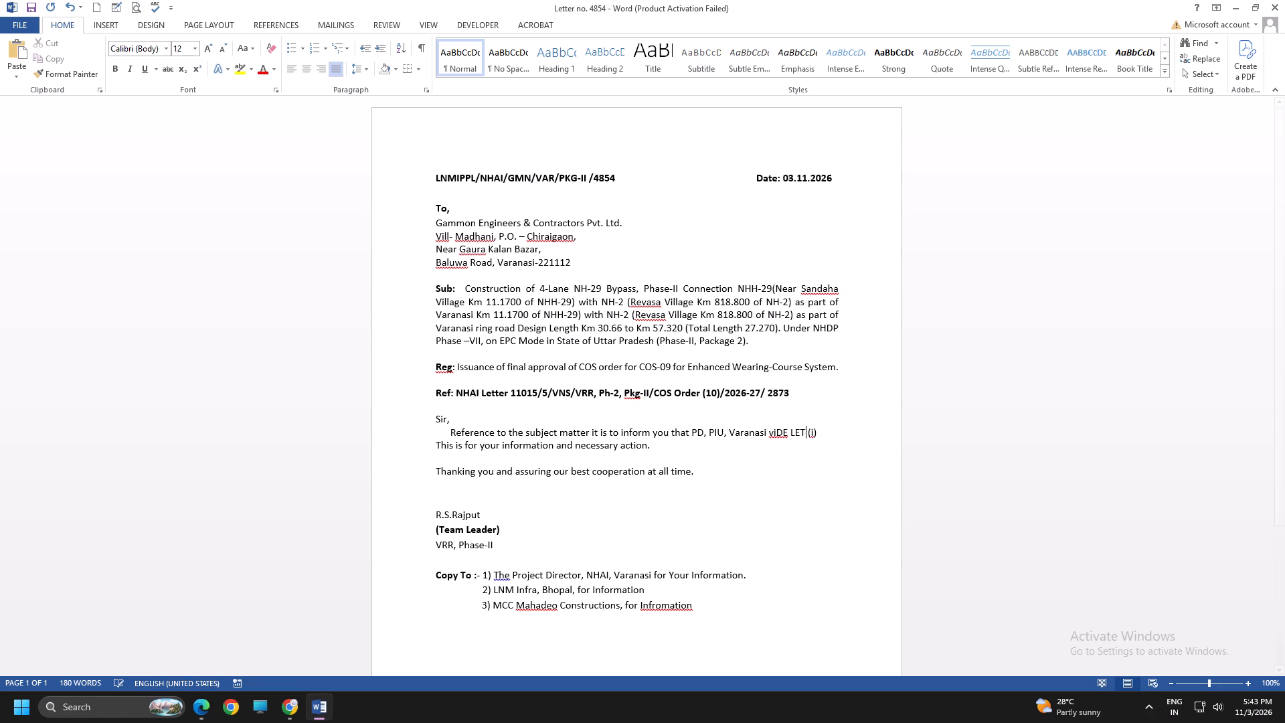
pyautogui.press('BackSpace')
pyautogui.press('BackSpace')
pyautogui.write('etter')
pyautogui.press('Left')
pyautogui.press('Left')
pyautogui.press('Left')
pyautogui.press('Left')
pyautogui.press('Left')
pyautogui.press('Left')
pyautogui.press('Left')
pyautogui.press('BackSpace')
pyautogui.press('BackSpace')
pyautogui.write('de')
pyautogui.press('Right')
pyautogui.press('Right')
pyautogui.press('Right')
pyautogui.press('Right')
pyautogui.press('Right')
pyautogui.press('Right')
pyautogui.press('Right')
pyautogui.press('Right')
pyautogui.press('Right')
pyautogui.press('Right')
pyautogui.press('Right')
# Continue the body sentence after "(i)" with "under reference has conveyed that the final proposal".
pyautogui.press('space')
pyautogui.write('under')
pyautogui.press('space')
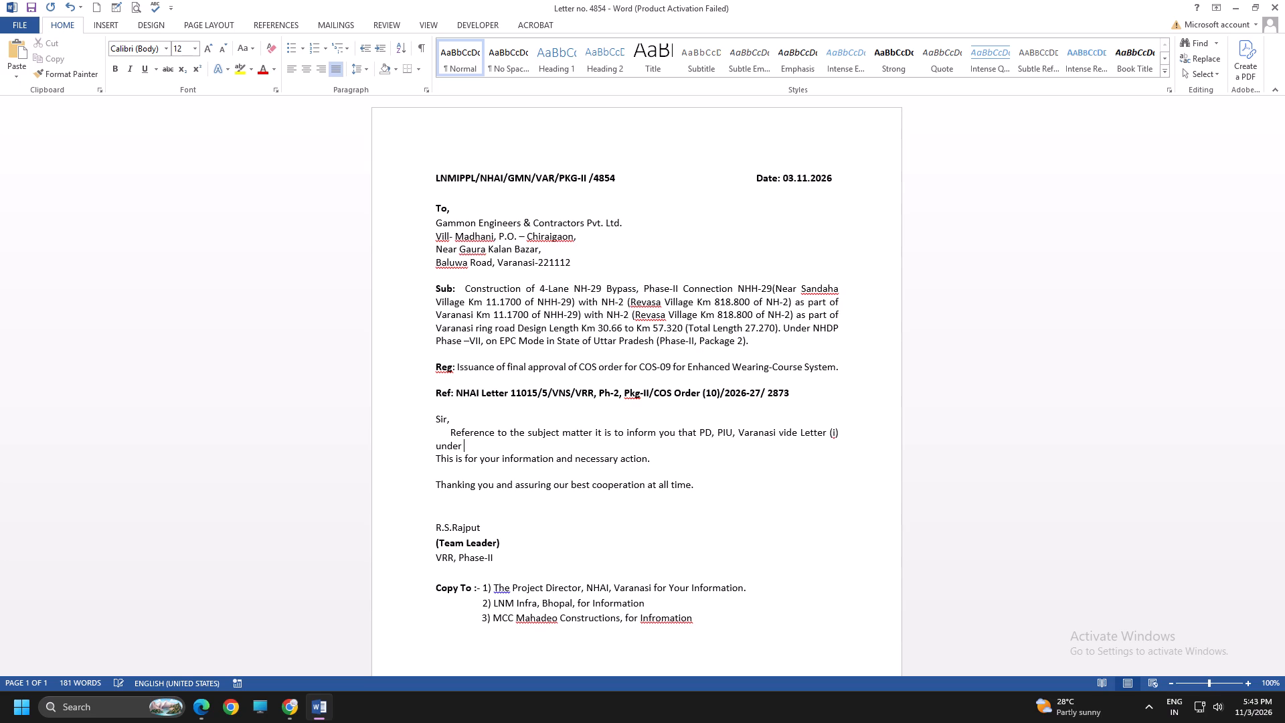
pyautogui.write('reference')
pyautogui.press('space')
pyautogui.write('has conveyed')
pyautogui.press('space')
pyautogui.write('that the')
pyautogui.press('space')
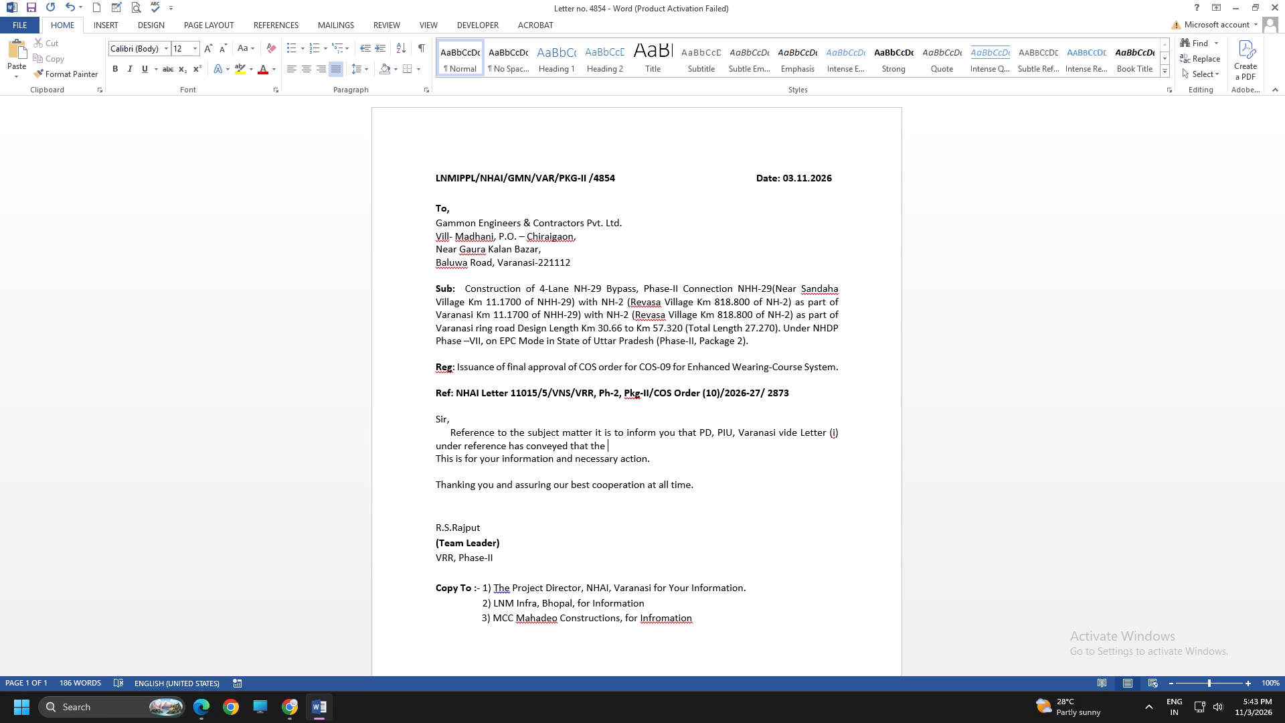
pyautogui.write('final')
pyautogui.press('space')
pyautogui.write('pt')
pyautogui.press('BackSpace')
pyautogui.write('roposal')
pyautogui.press('space')
# Extend the body sentence after "final proposal" with "of COS order for COS-09 for", keeping the last "for" in lowercase.
pyautogui.write('of')
pyautogui.press('space')
pyautogui.write('COS')
pyautogui.press('space')
pyautogui.write('order for')
pyautogui.press('space')
pyautogui.write('COS-09')
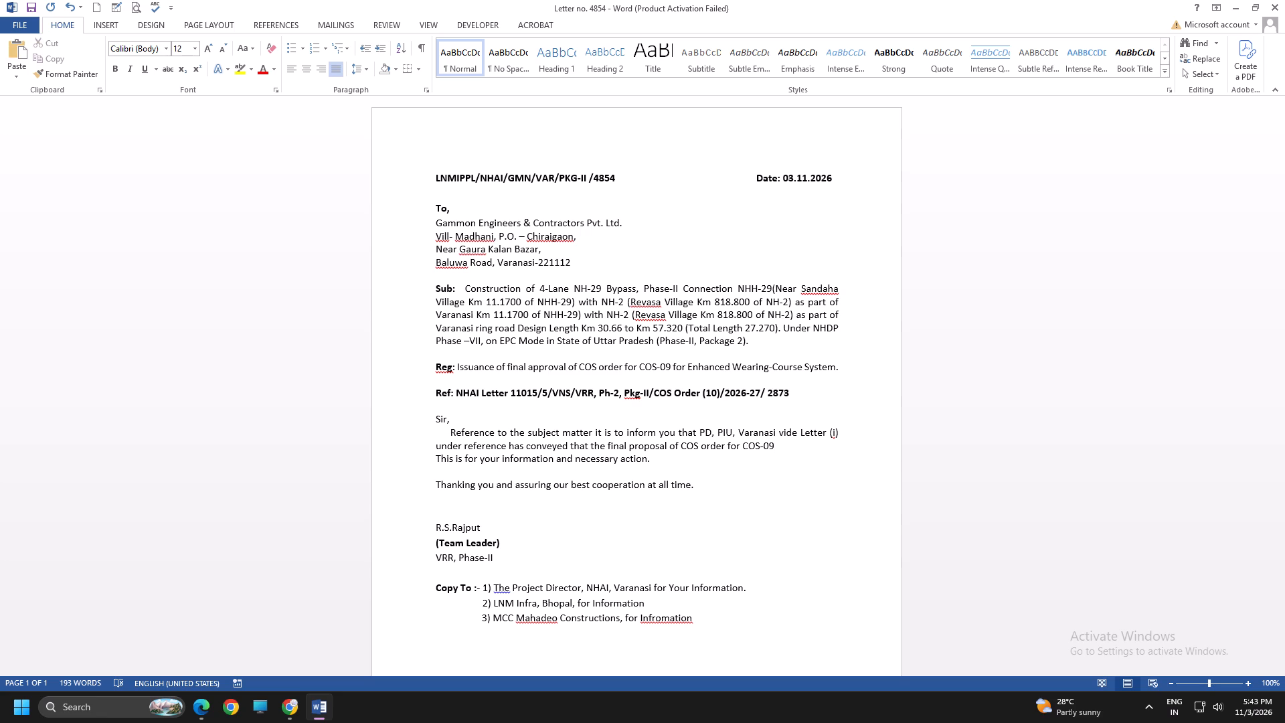
pyautogui.press('space')
pyautogui.write('FOR')
pyautogui.scroll(1, 818, 430)
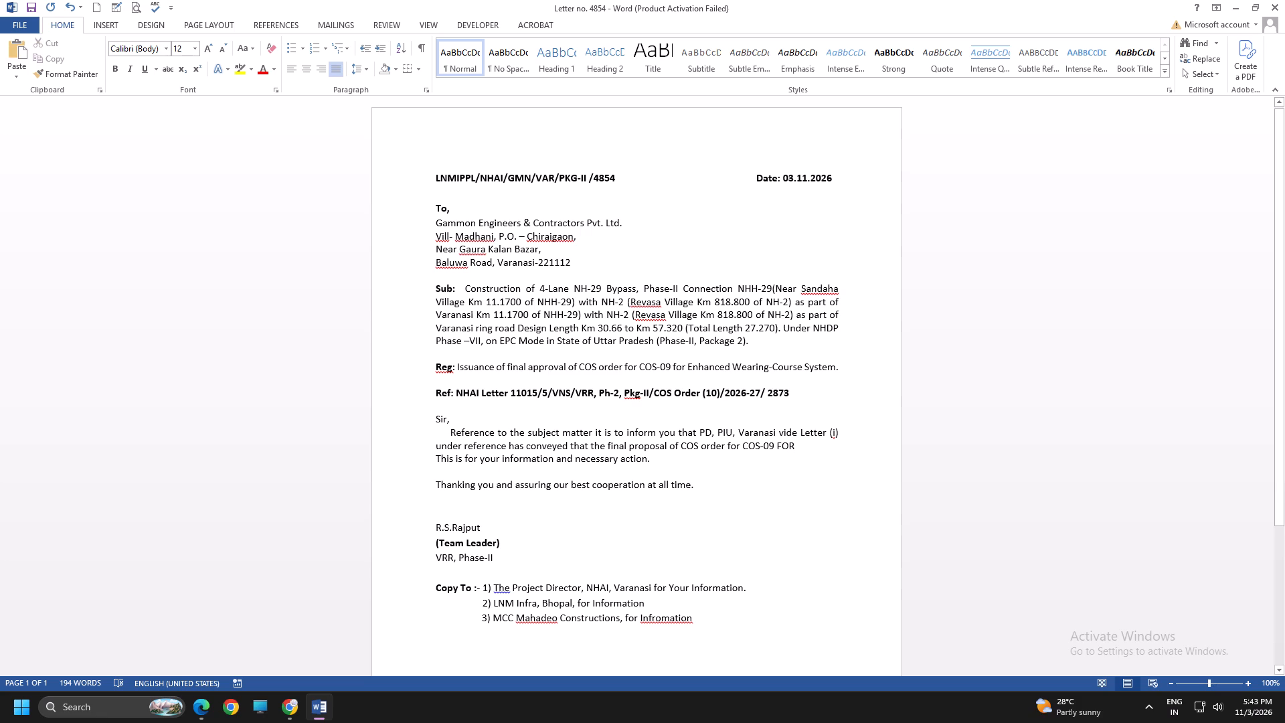
pyautogui.press('BackSpace')
pyautogui.press('BackSpace')
pyautogui.press('BackSpace')
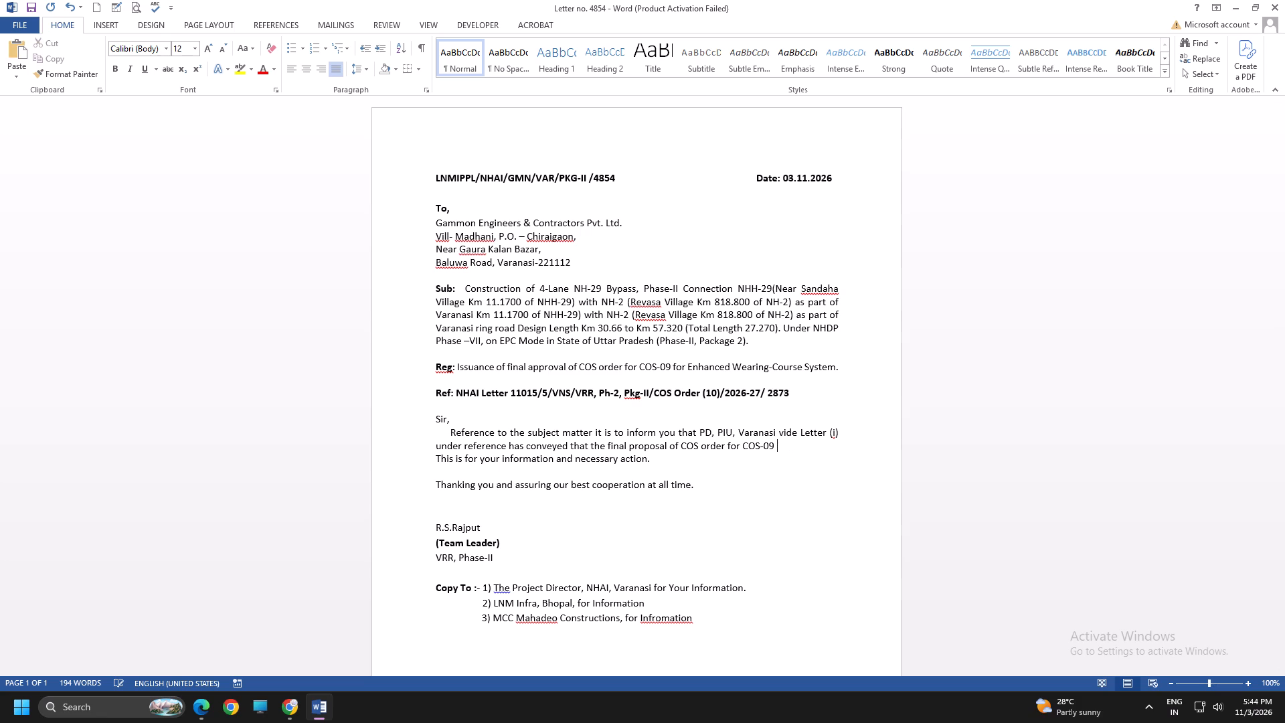
pyautogui.write('fpr')
pyautogui.press('BackSpace')
pyautogui.press('BackSpace')
pyautogui.write('or')
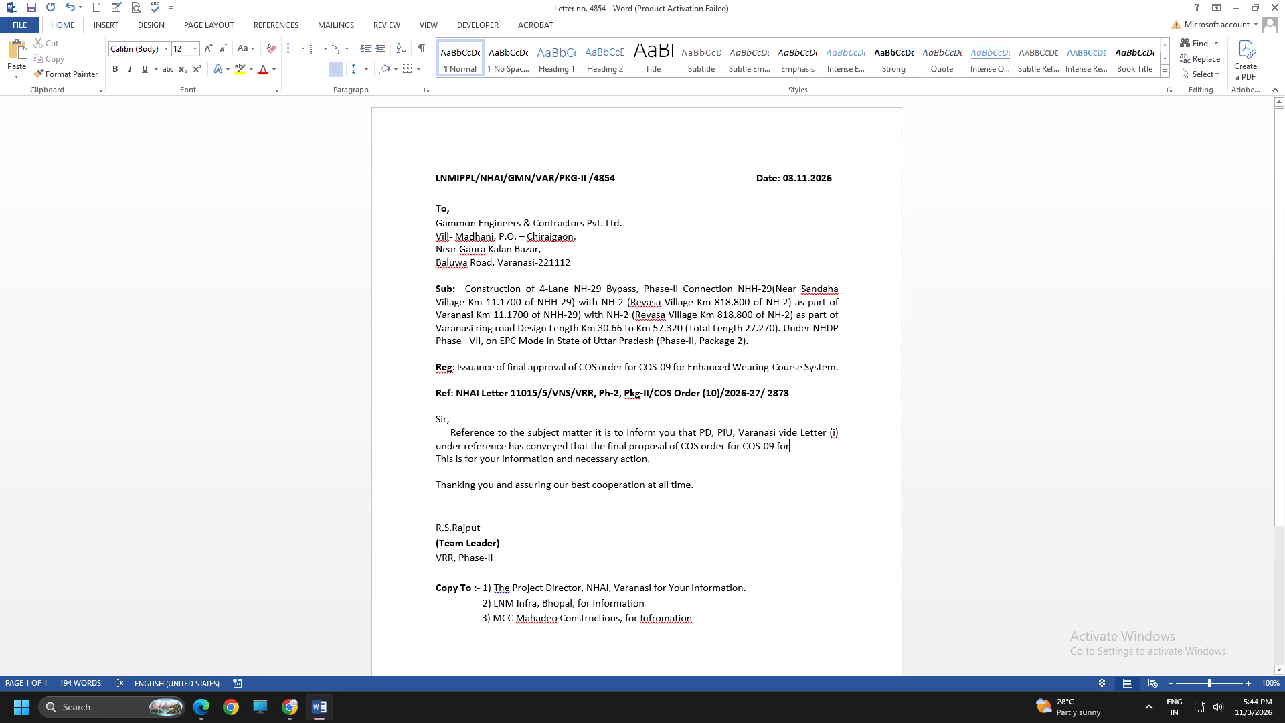
# Save the letter document.
pyautogui.click(30, 4)
pyautogui.click(30, 4)
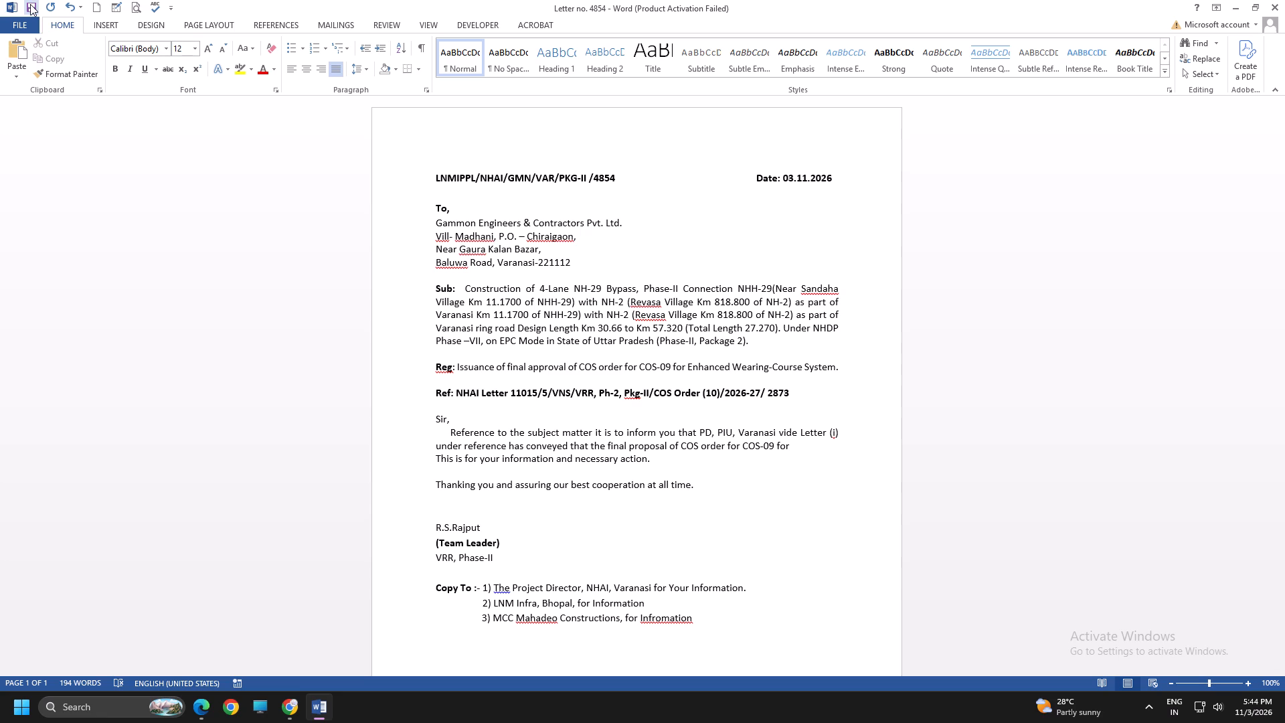
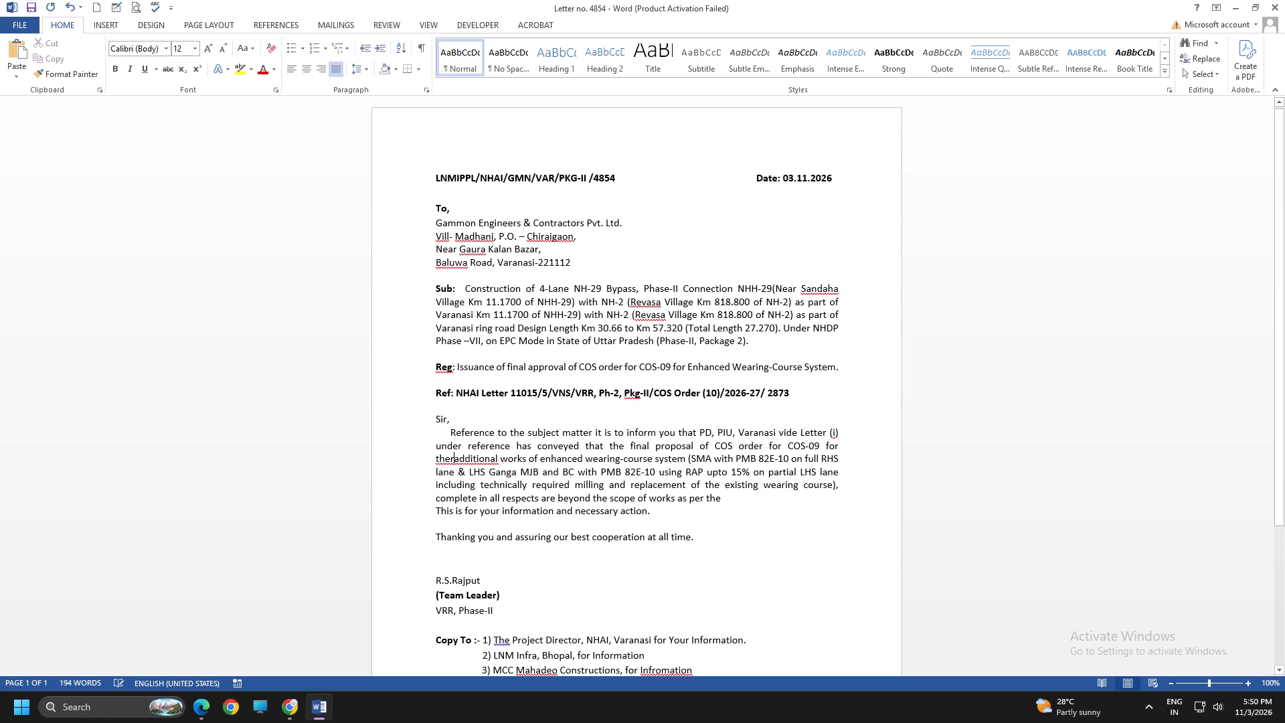
# Separate the joined words "theadditional" in the body paragraph into "the additional".
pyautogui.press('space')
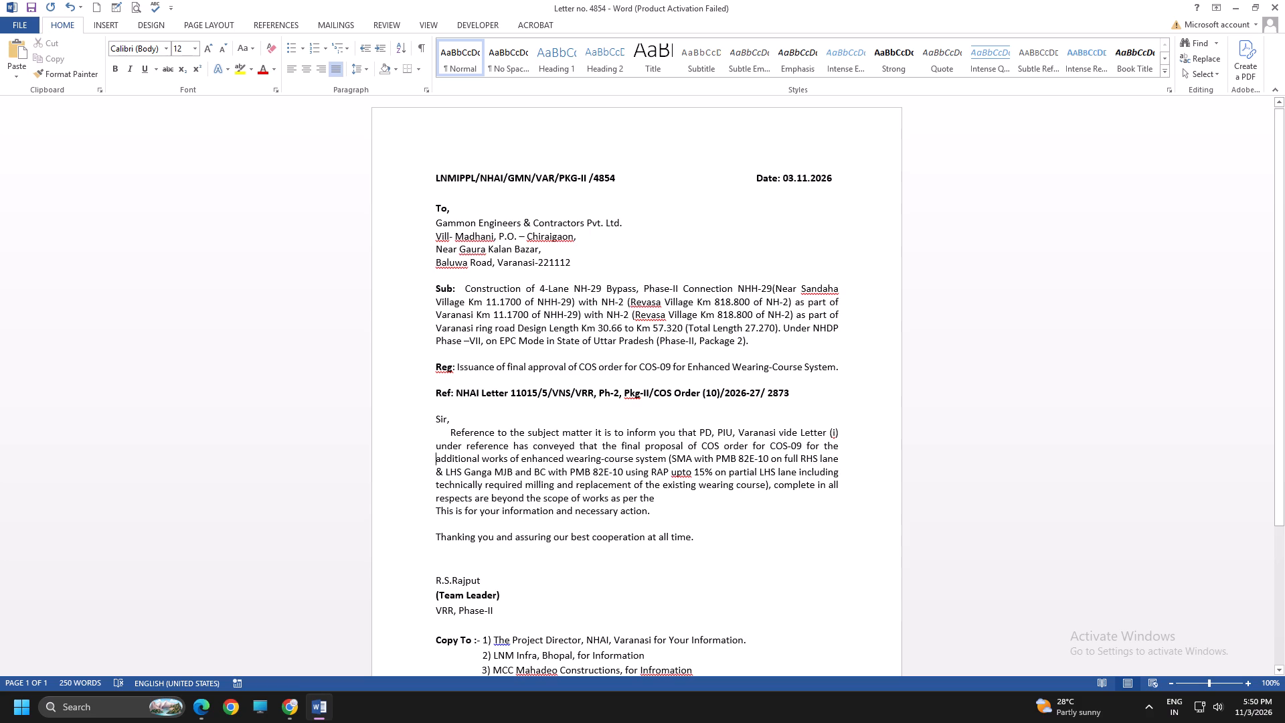
# Save letter no. 4854 with the current body text on the COS-09 final proposal.
pyautogui.doubleClick(33, 7)
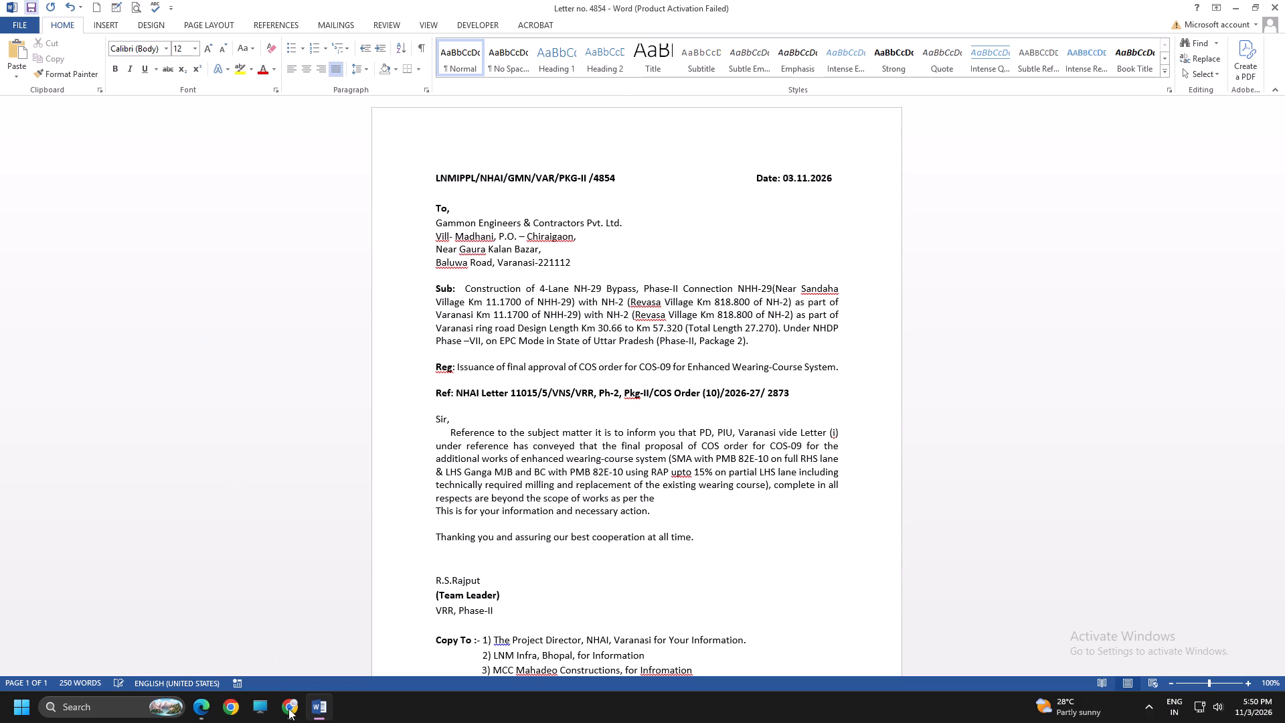
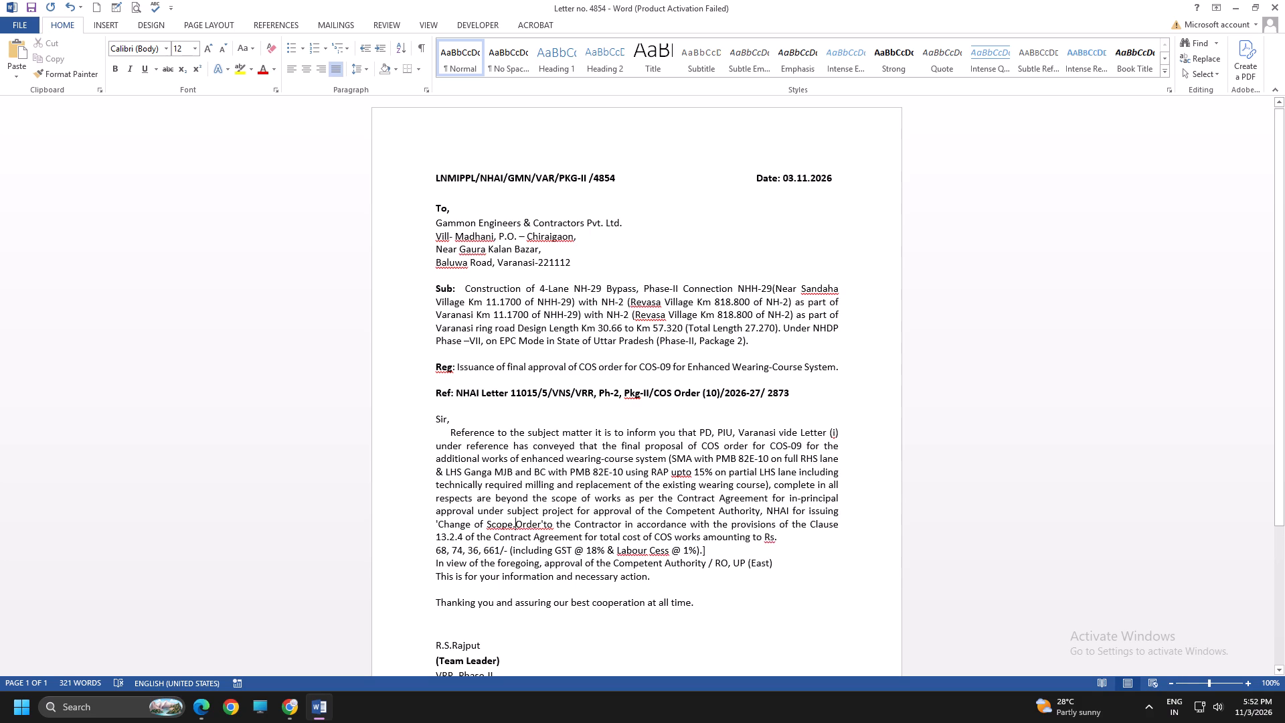
# Insert the missing spaces before "Order" and before "to" in the body phrase 'Change of Scope. Order' to the Contractor.
pyautogui.press('space')
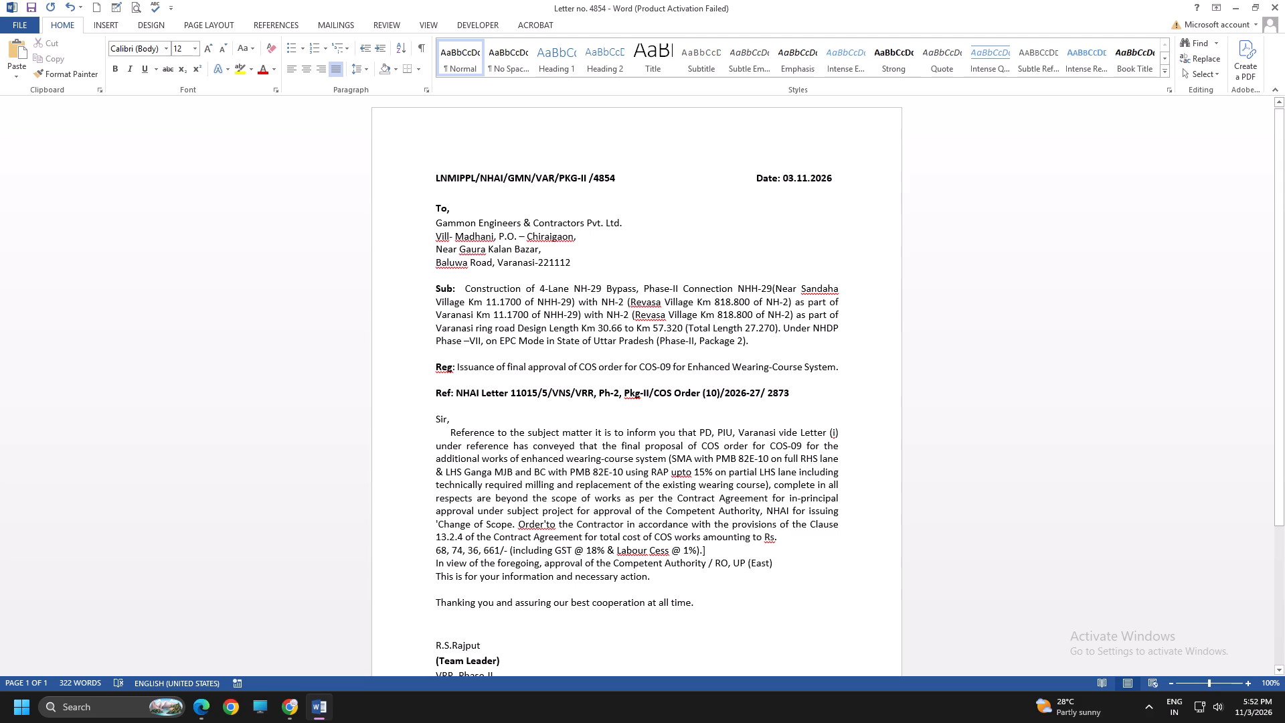
pyautogui.click(547, 522)
pyautogui.press('space')
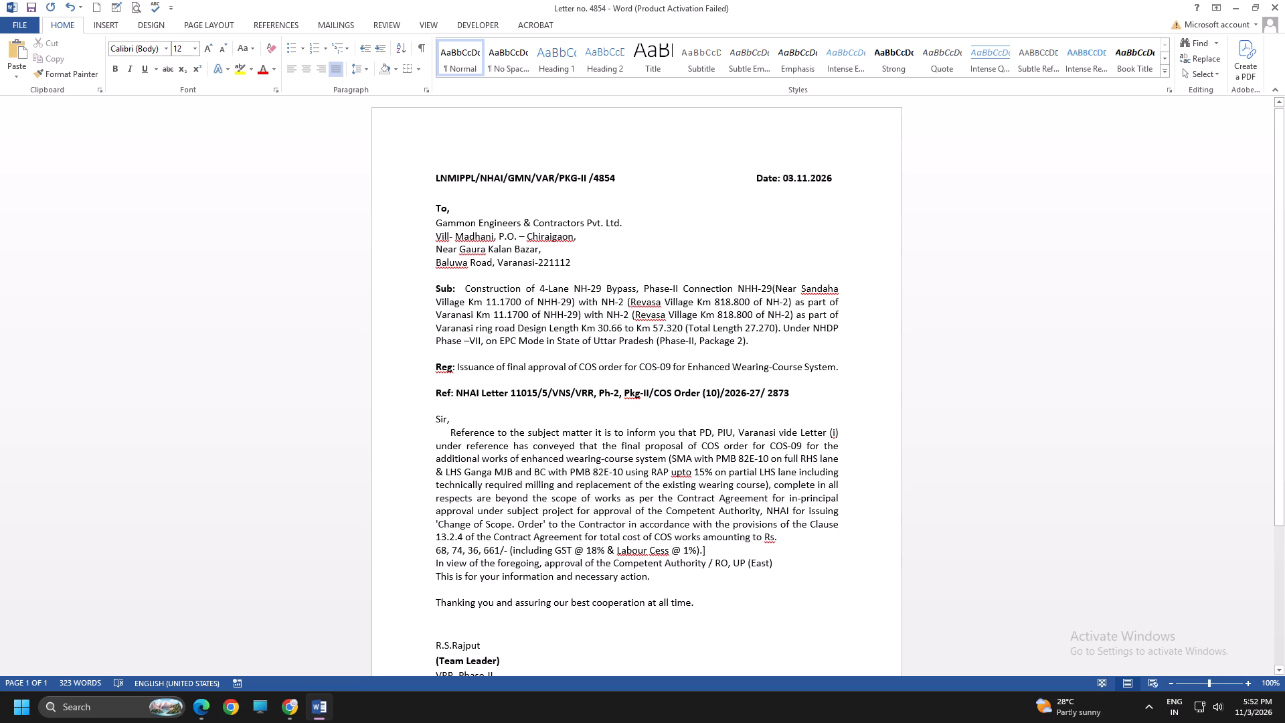
# Remove the spaces between the digit groups of the COS works cost so it reads 68,74,36,661/-.
pyautogui.click(453, 548)
pyautogui.press('BackSpace')
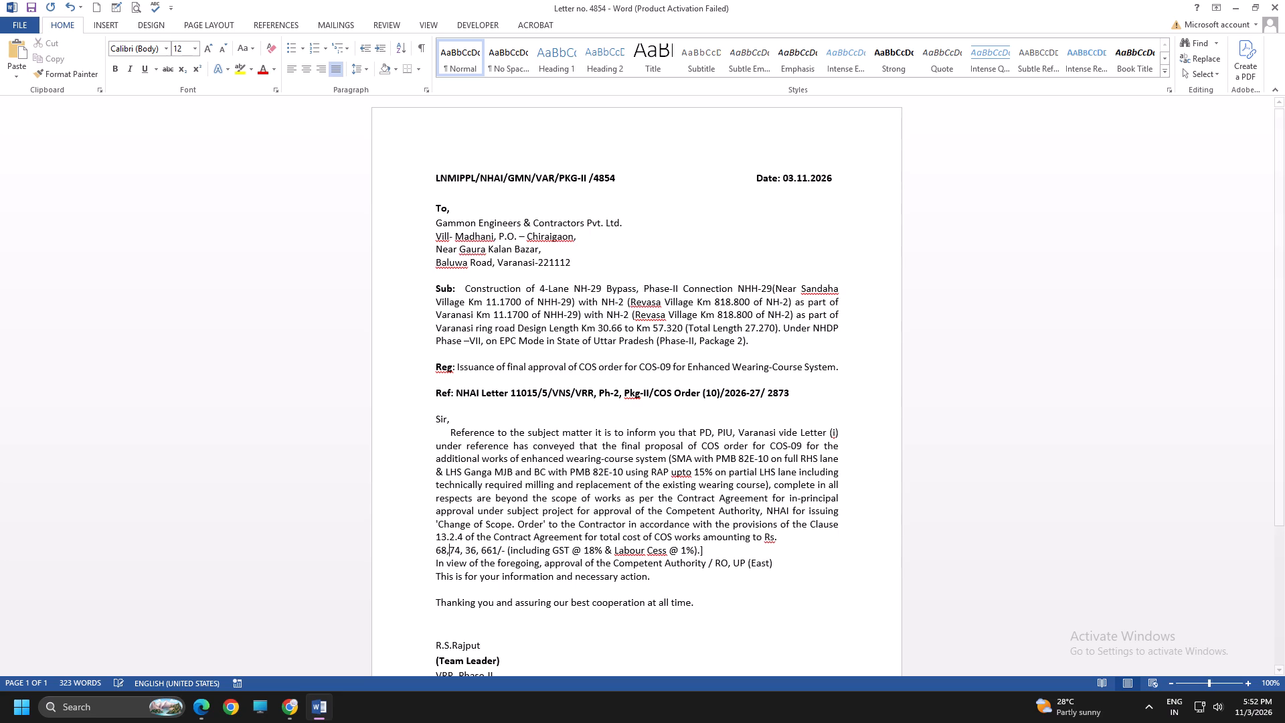
pyautogui.press('Right')
pyautogui.press('Right')
pyautogui.press('Right')
pyautogui.press('Right')
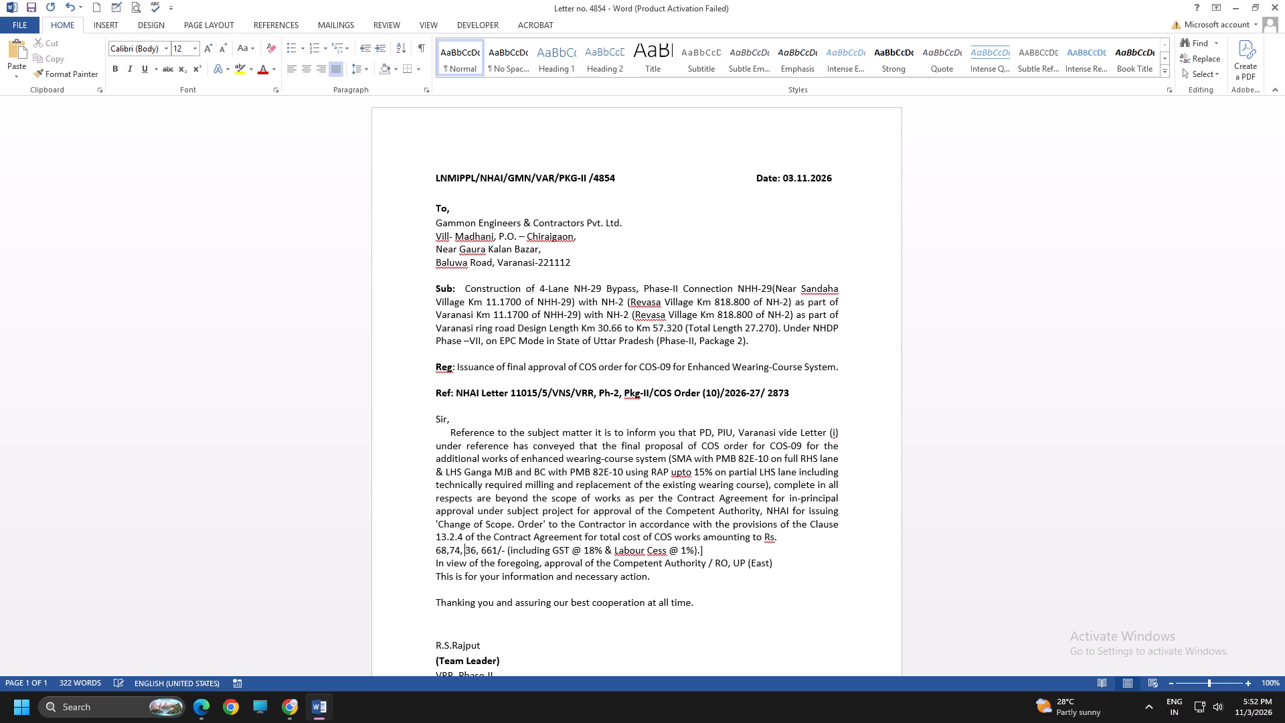
pyautogui.press('BackSpace')
pyautogui.press('Right')
pyautogui.press('Right')
pyautogui.press('Right')
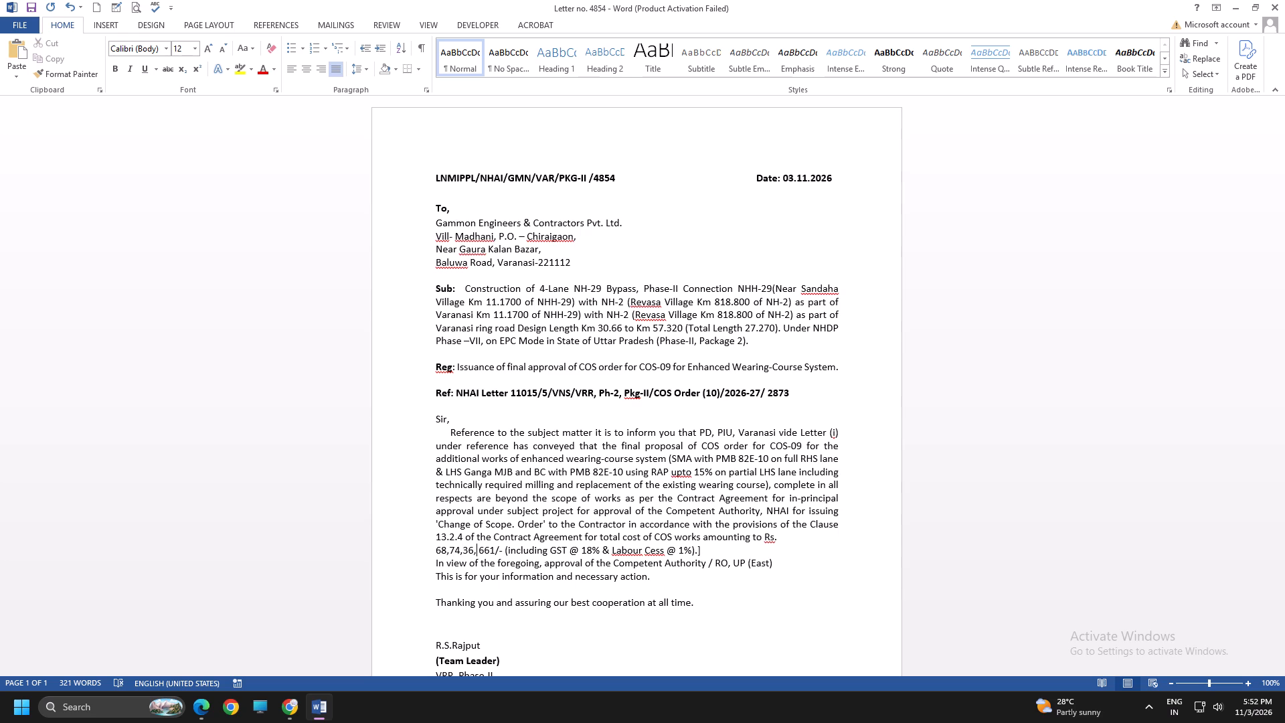
pyautogui.press('Right')
pyautogui.press('BackSpace')
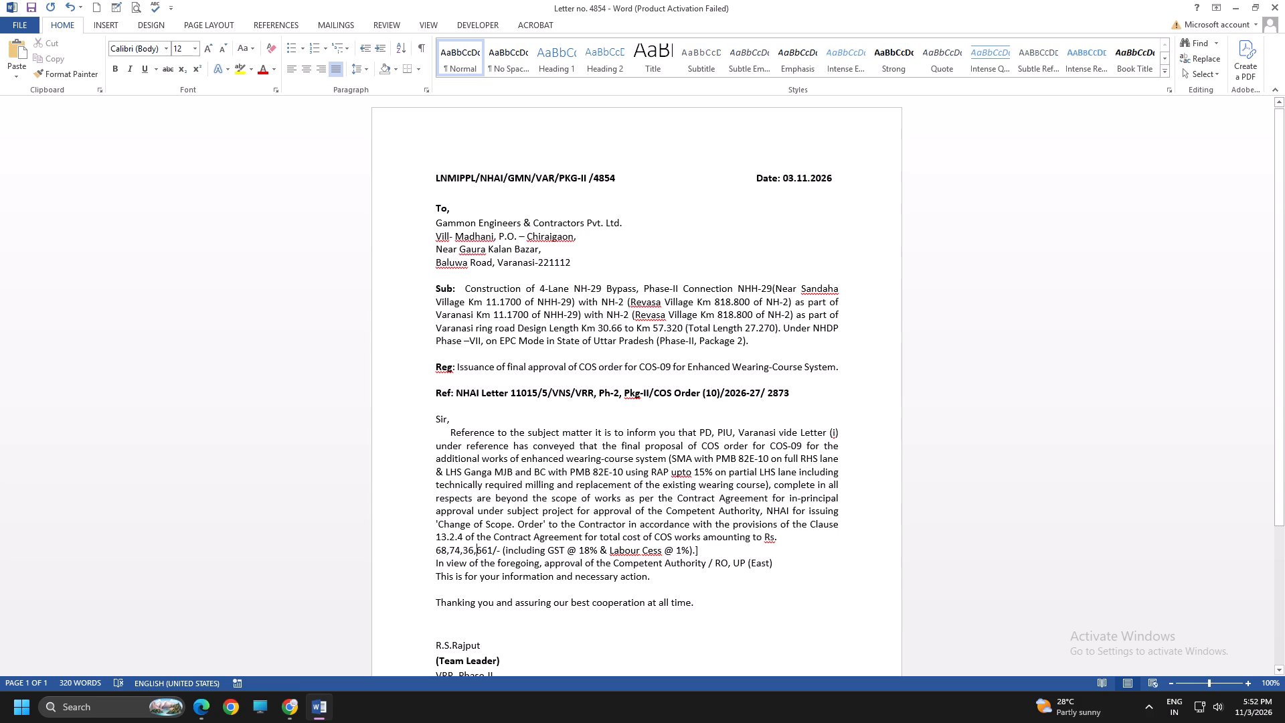
# Delete the stray closing square bracket after "Labour Cess @ 1%)." in the body.
pyautogui.click(697, 549)
pyautogui.press('BackSpace')
# Delete the line "In view of the foregoing, approval of the Competent Authority / RO, UP (East)" from the letter body.
pyautogui.moveTo(436, 564); pyautogui.dragTo(641, 562)
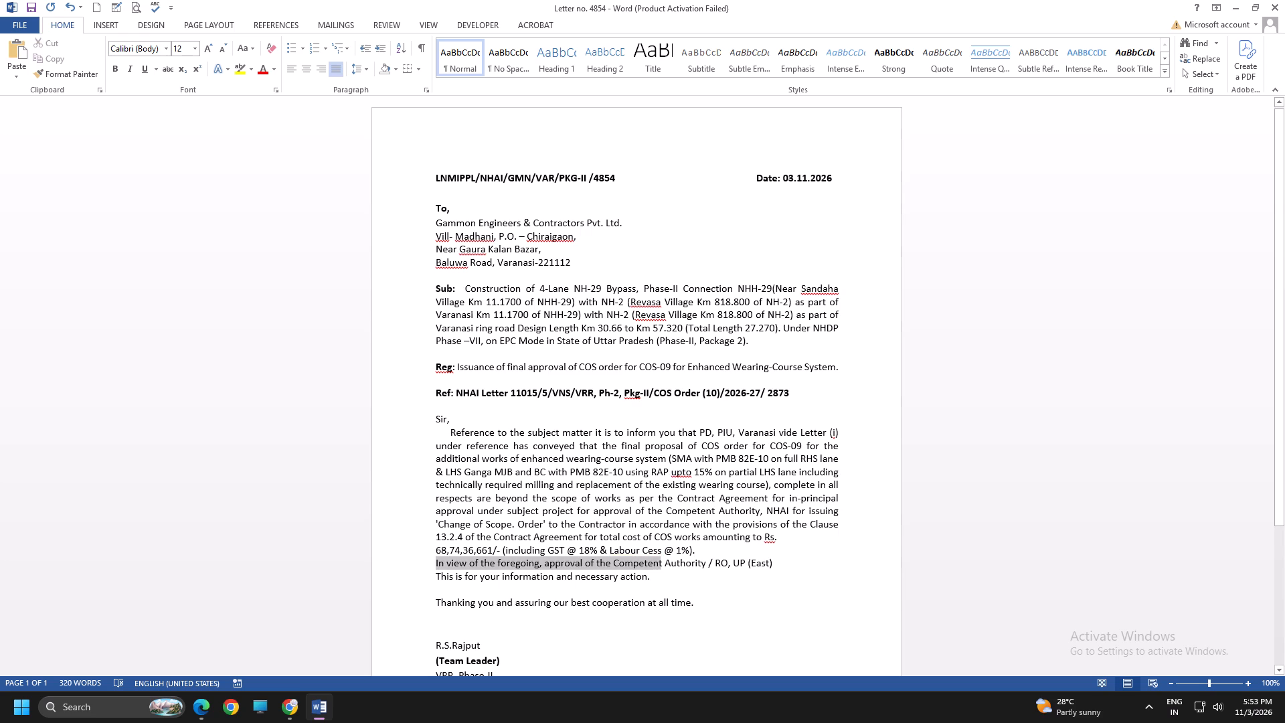
pyautogui.moveTo(641, 562); pyautogui.dragTo(772, 560)
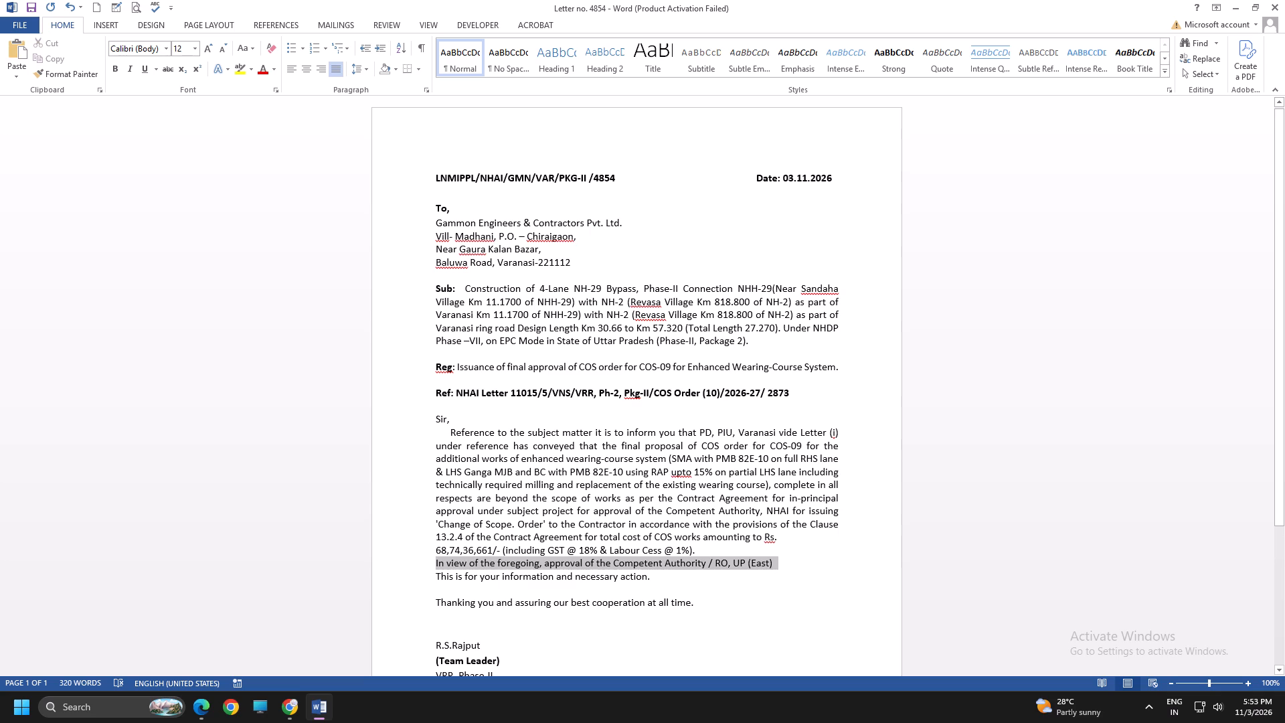
pyautogui.press('BackSpace')
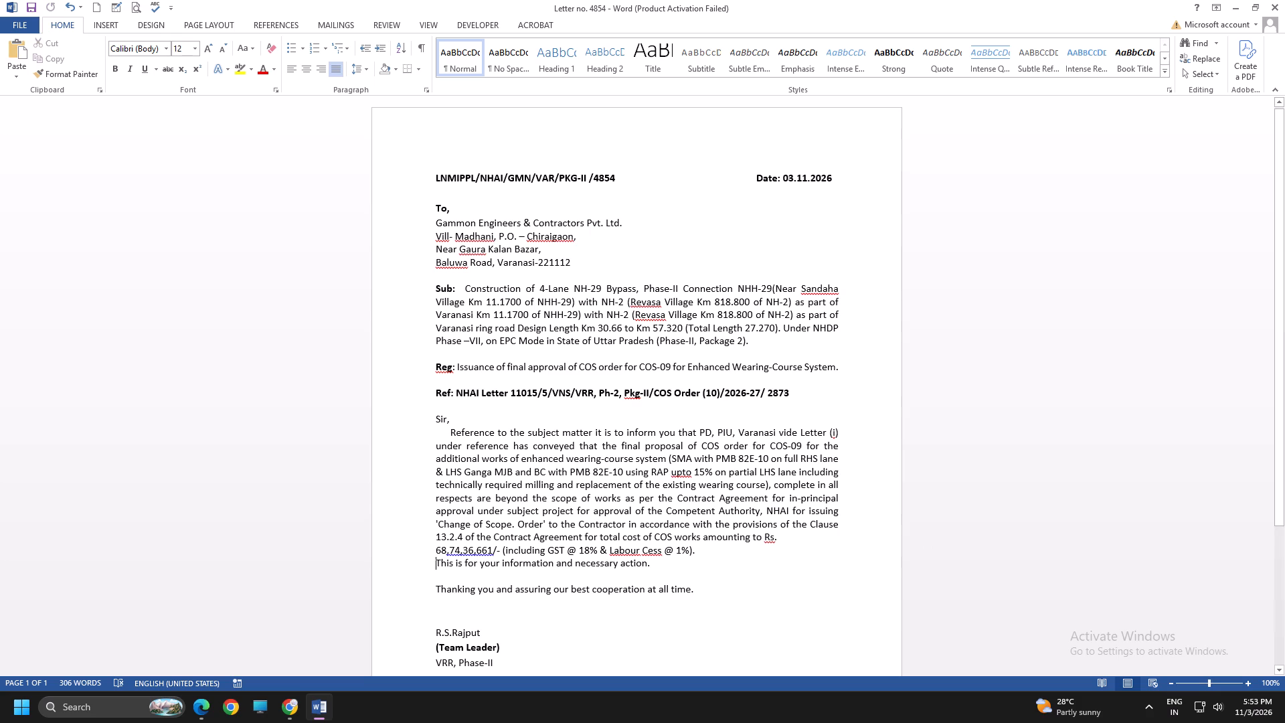
# Replace the full stop after "Labour Cess @ 1%)" with "has been approved by the competent Authority and directed".
pyautogui.click(695, 550)
pyautogui.press('BackSpace')
pyautogui.press('space')
pyautogui.write('h')
pyautogui.write('as')
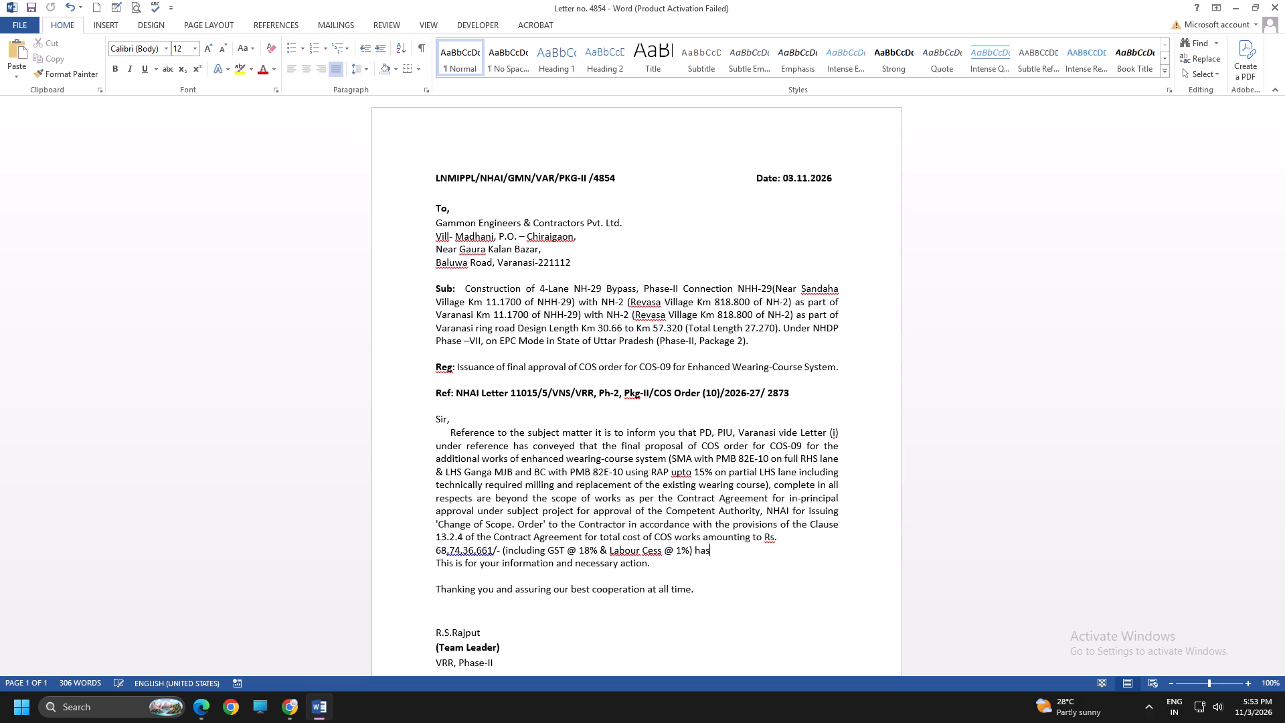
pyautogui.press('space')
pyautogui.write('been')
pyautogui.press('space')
# Continue the body sentence after "Labour Cess @ 1%) has been" with "approved by the competent Authority and directed".
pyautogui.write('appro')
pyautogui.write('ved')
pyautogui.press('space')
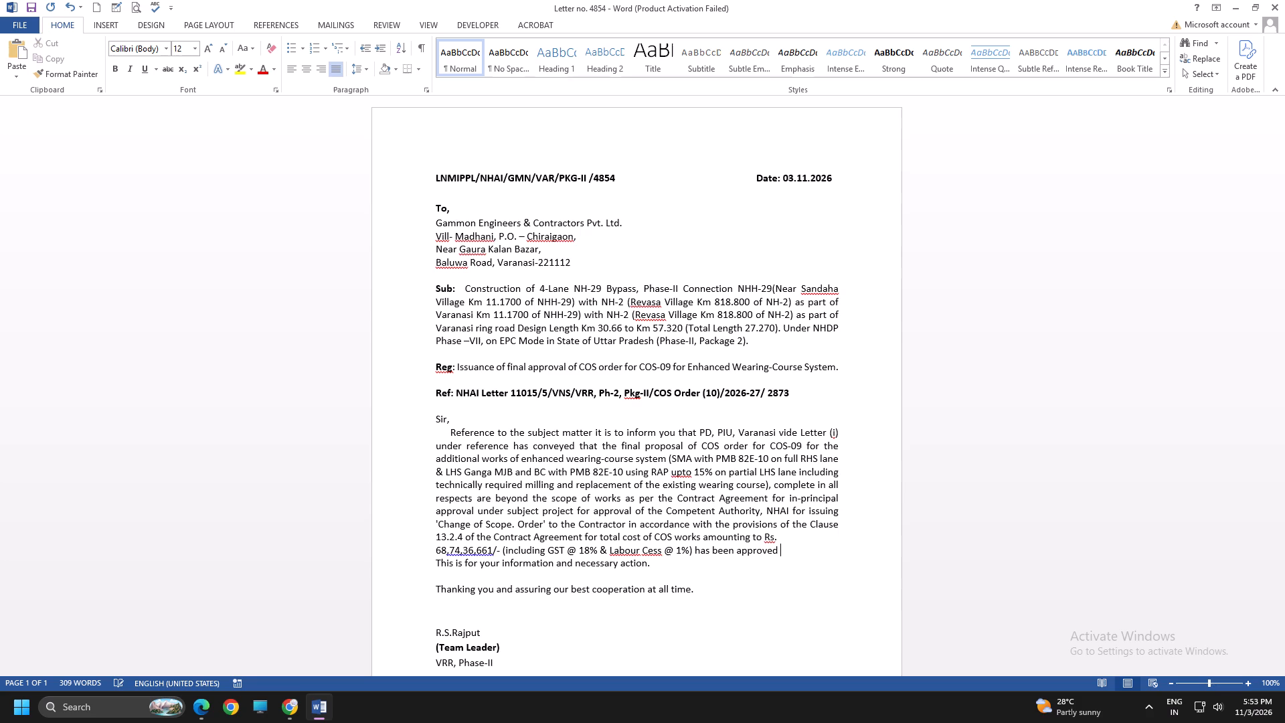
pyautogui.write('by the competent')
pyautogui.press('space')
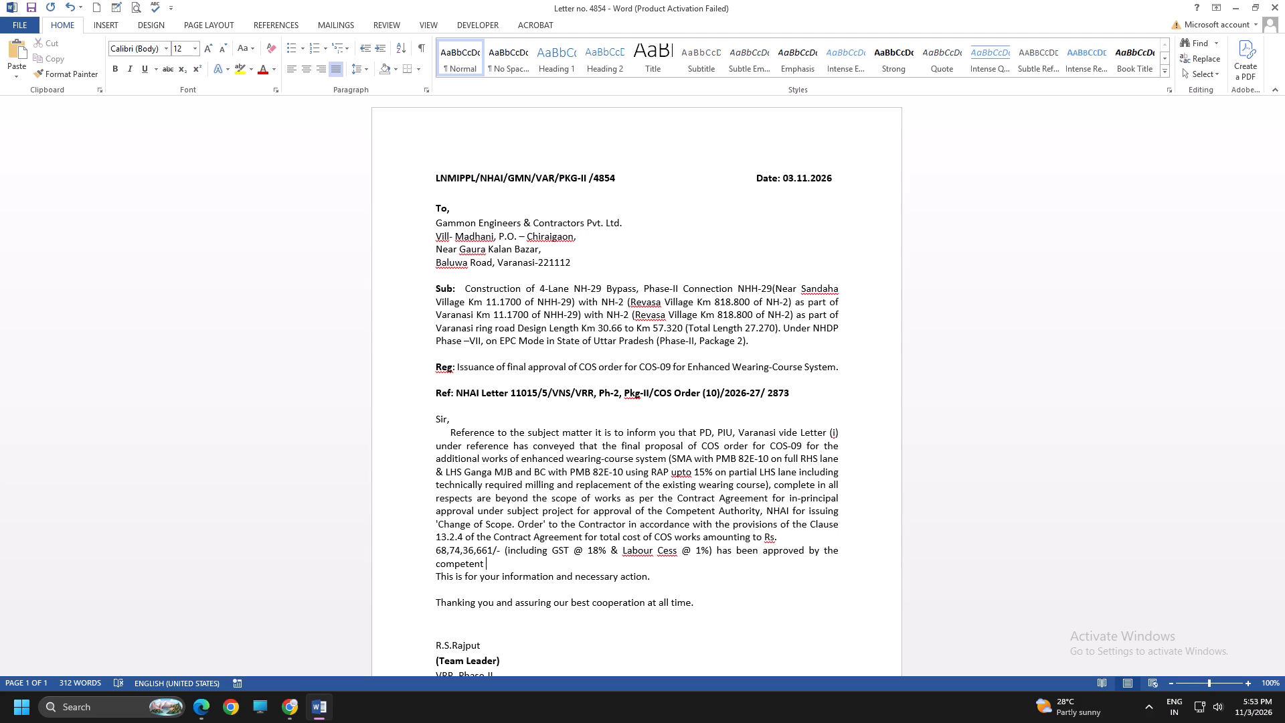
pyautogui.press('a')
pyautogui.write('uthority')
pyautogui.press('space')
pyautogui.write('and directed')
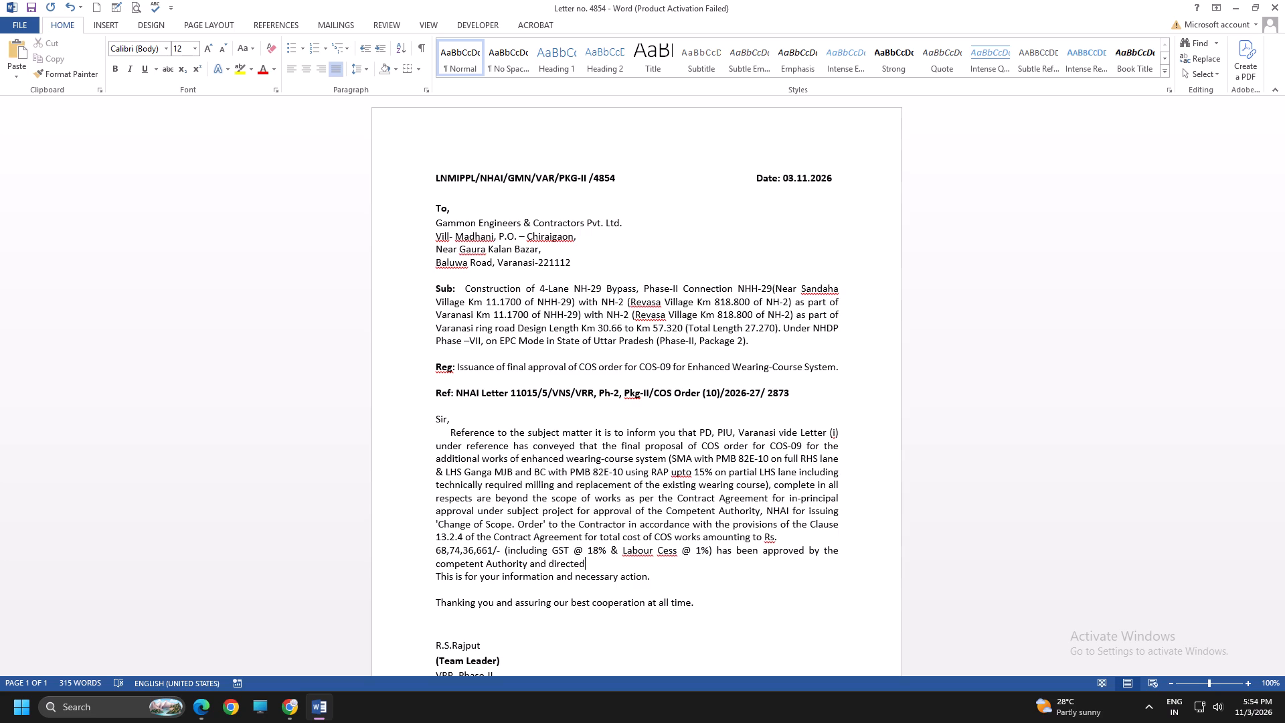
# Continue the approval sentence with "Authority Engineer for issuance of".
pyautogui.press('space')
pyautogui.write('uthority')
pyautogui.press('space')
pyautogui.press('e')
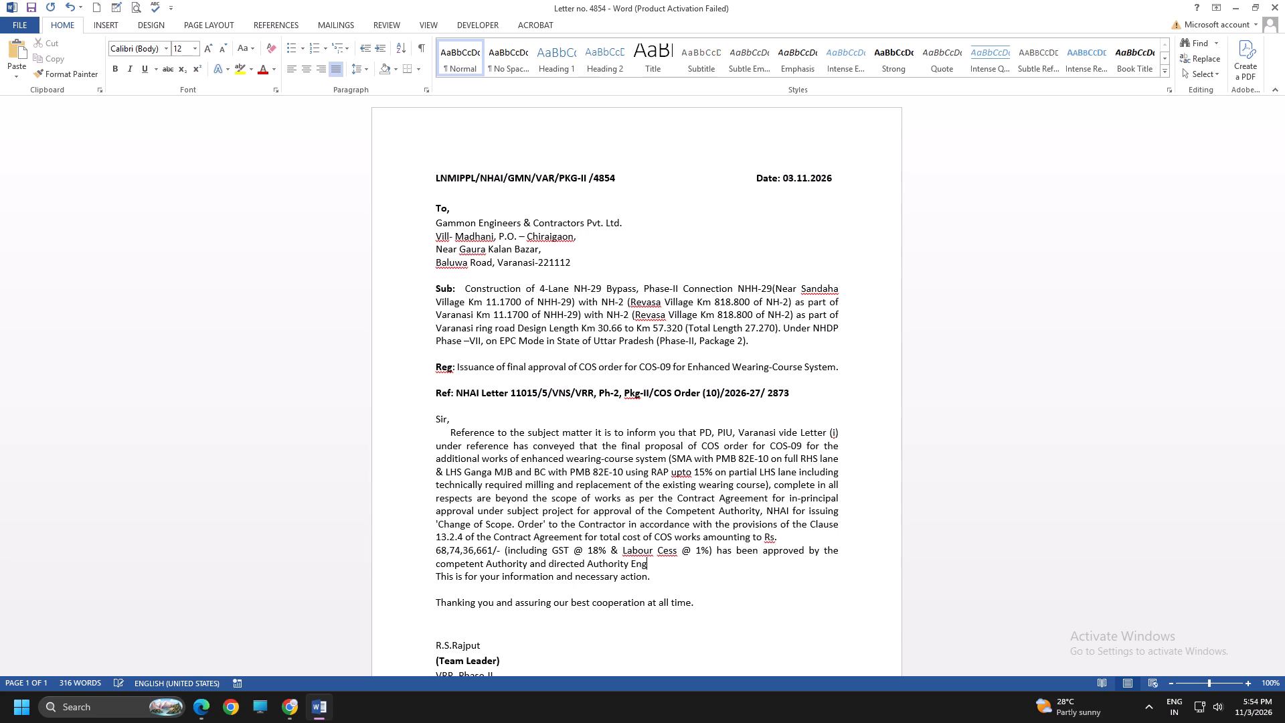
pyautogui.press('BackSpace')
pyautogui.write('ineer')
pyautogui.press('space')
pyautogui.write('fo')
pyautogui.press('space')
pyautogui.press('BackSpace')
pyautogui.write('r issuance')
pyautogui.press('space')
pyautogui.write('of')
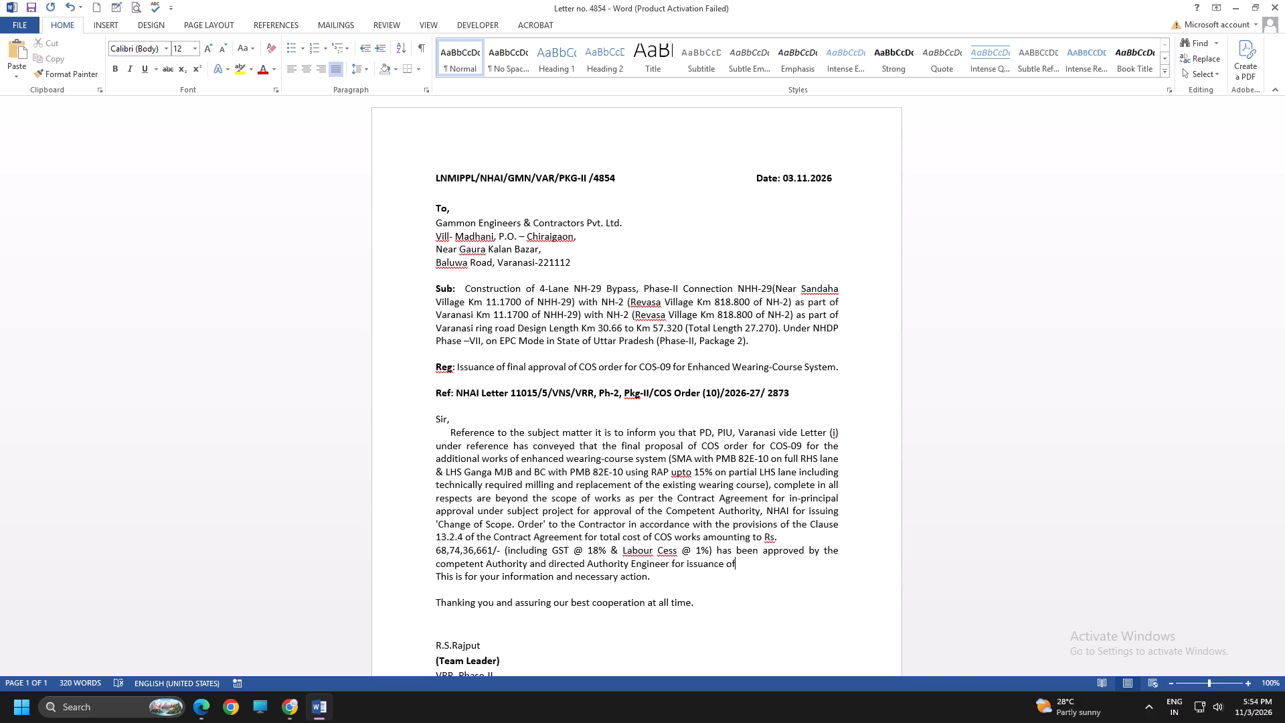
# Continue the sentence with "the COS order to the EPC Contractor".
pyautogui.press('space')
pyautogui.write('the')
pyautogui.press('space')
pyautogui.write('COS')
pyautogui.press('space')
pyautogui.write('order to')
pyautogui.press('space')
pyautogui.write('the')
pyautogui.press('space')
pyautogui.write('EPC C')
pyautogui.press('o')
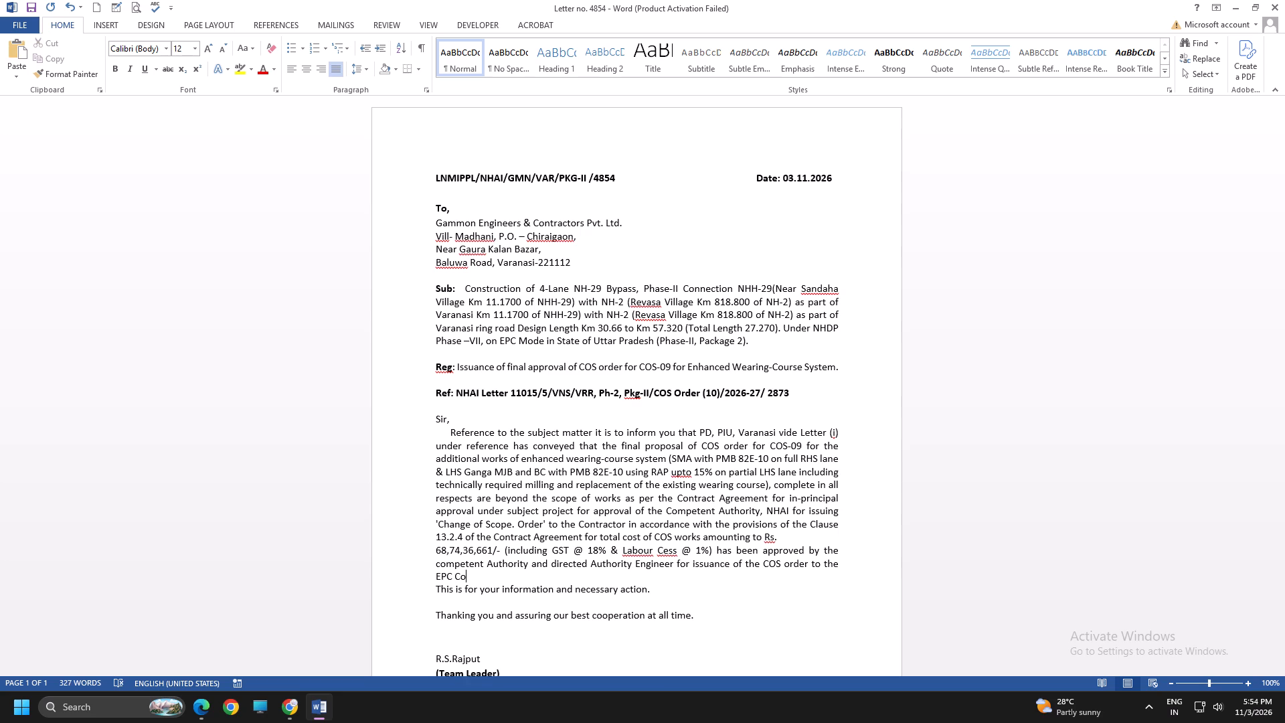
pyautogui.write('ntractor')
pyautogui.press('space')
# Finish the sentence with "in accordance with the approved scope, quantities and rates.".
pyautogui.write('in accordsa')
pyautogui.press('BackSpace')
pyautogui.press('BackSpace')
pyautogui.write('ance')
pyautogui.press('space')
pyautogui.write('wi')
pyautogui.write('th the approved')
pyautogui.press('space')
pyautogui.write('scope')
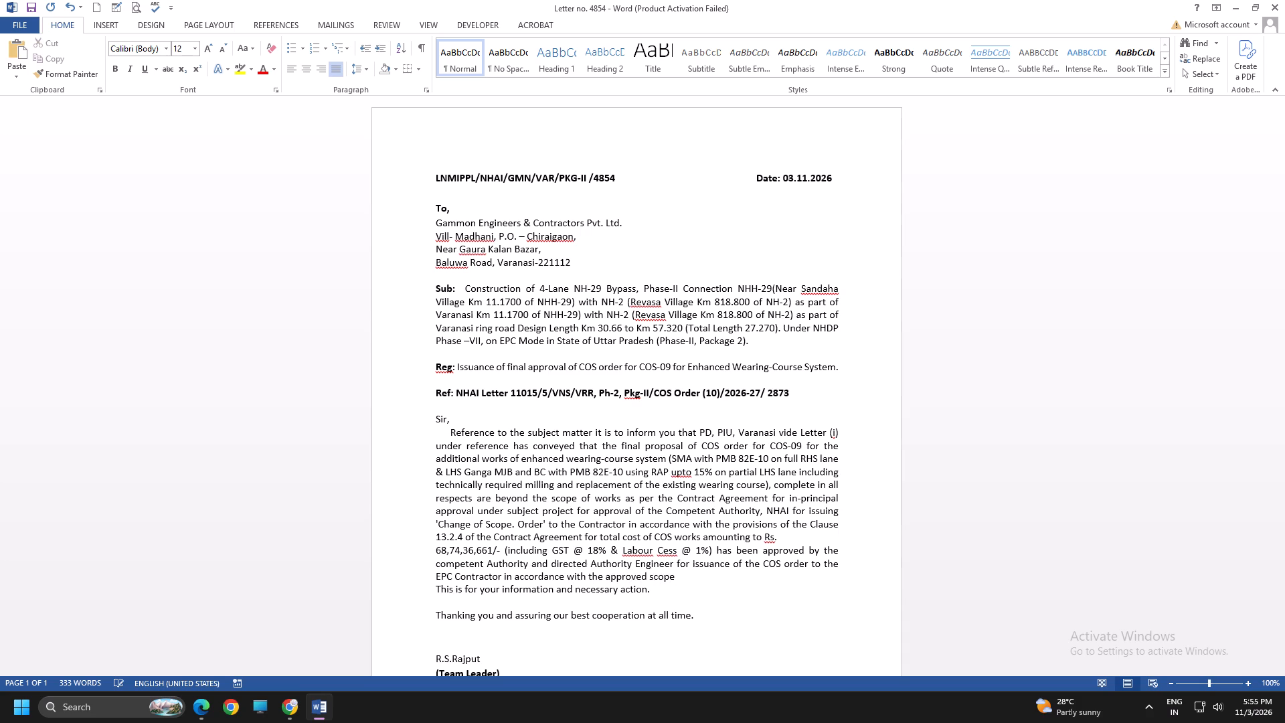
pyautogui.write(', q')
pyautogui.write('uantities')
pyautogui.press('space')
pyautogui.write('and re')
pyautogui.press('BackSpace')
pyautogui.write('ates.')
# Below the approval paragraph, leave a blank line and start a new paragraph with "Accordingly Authority Engineer".
pyautogui.press('Return')
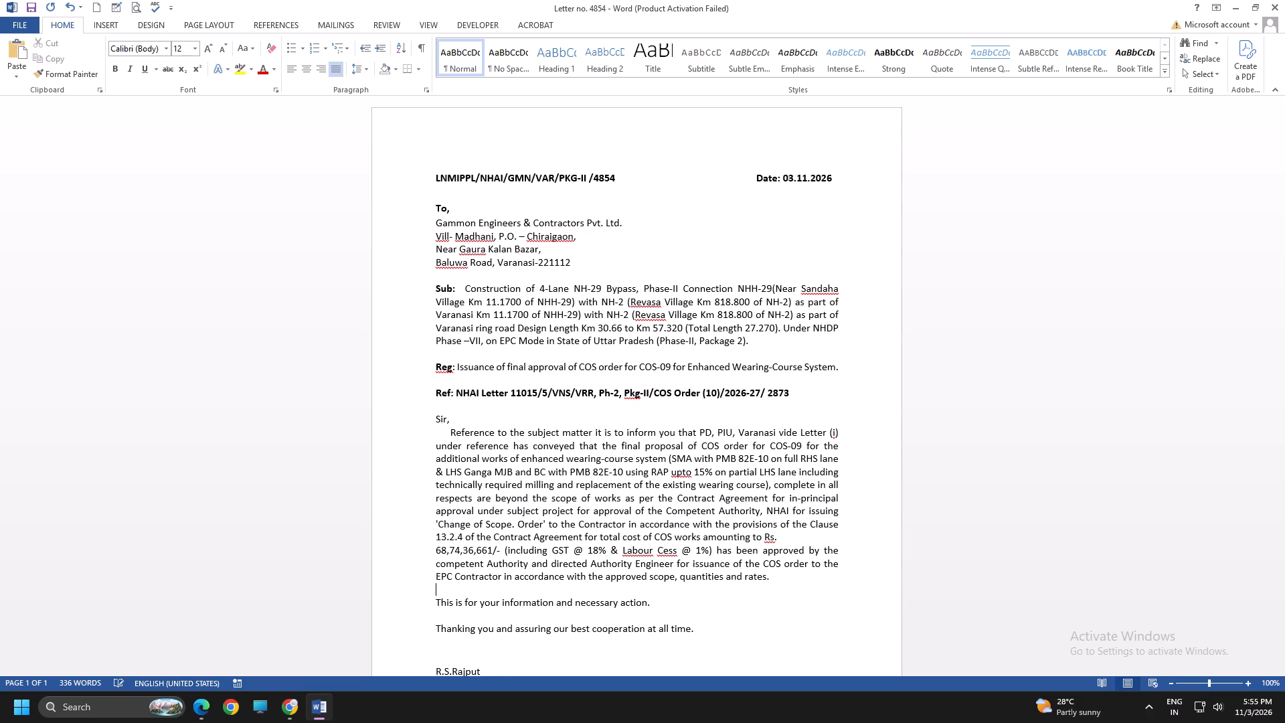
pyautogui.press('Return')
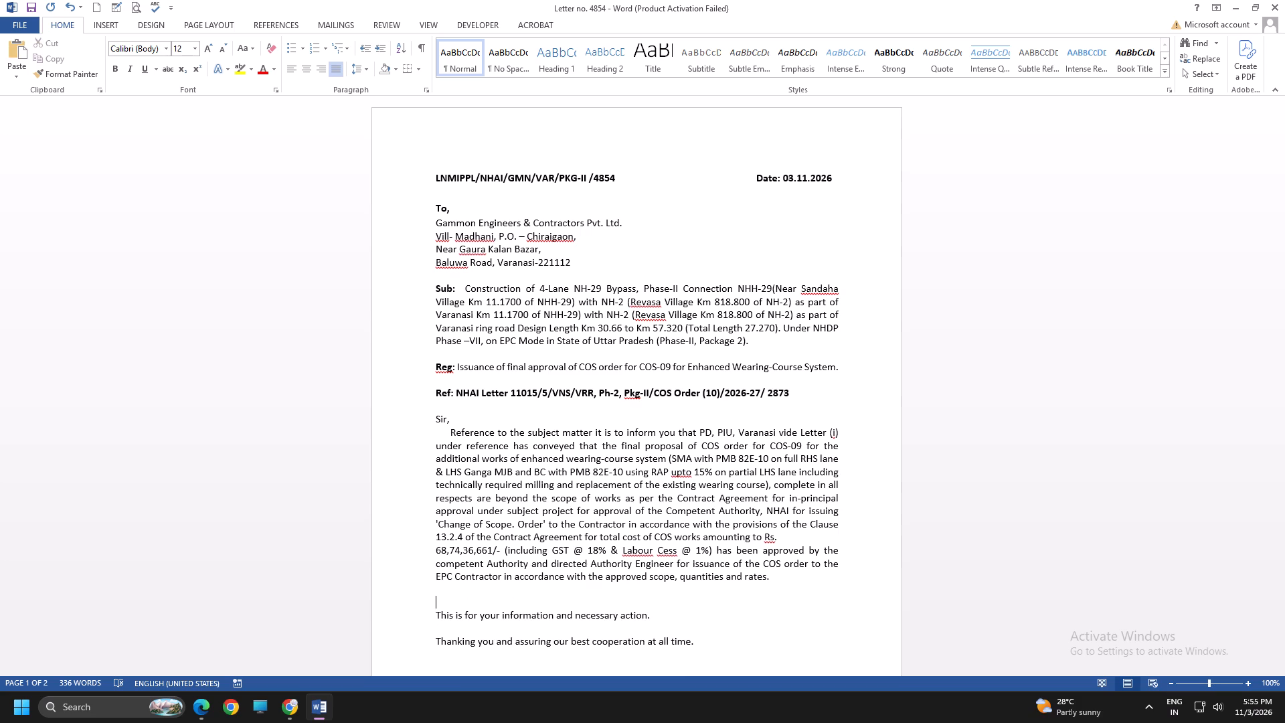
pyautogui.write('ccordinglu')
pyautogui.press('BackSpace')
pyautogui.press('y')
pyautogui.press('space')
pyautogui.write('uthority')
pyautogui.press('space')
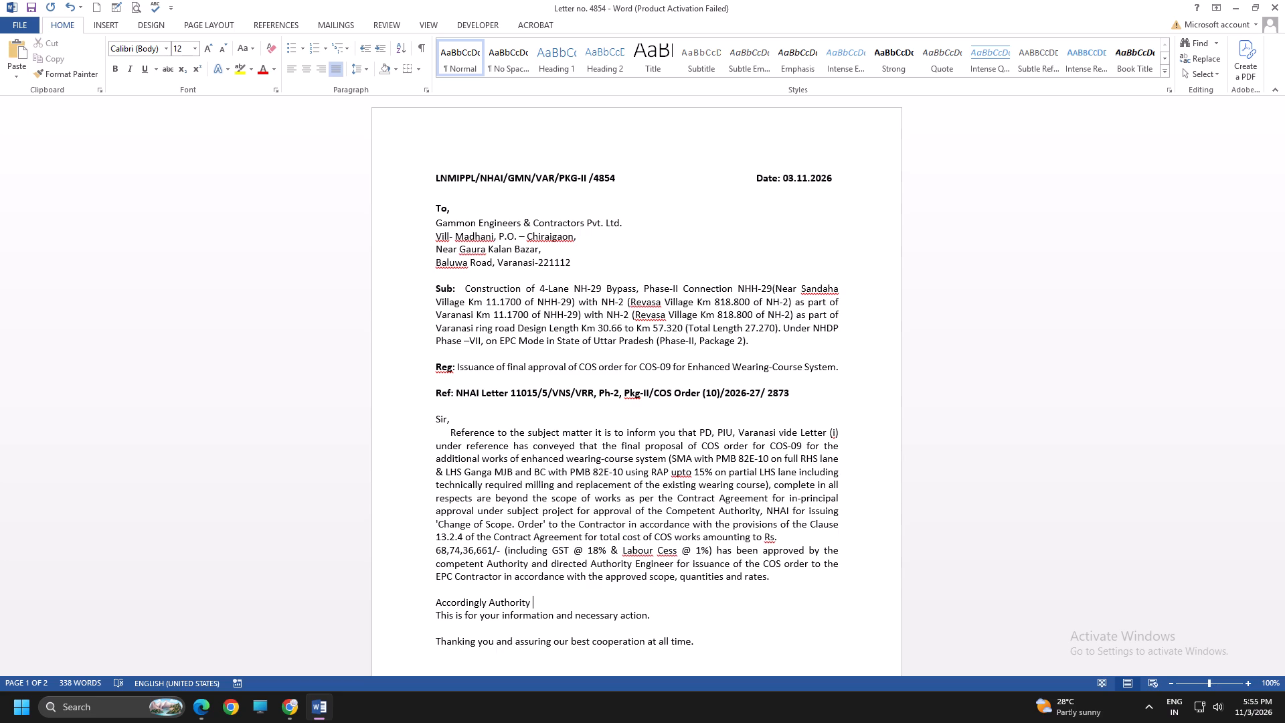
pyautogui.write('nginee')
pyautogui.press('e')
pyautogui.press('BackSpace')
pyautogui.write('r')
pyautogui.press('space')
# Continue the new sentence with "issues COS order to the".
pyautogui.write('issues')
pyautogui.press('space')
pyautogui.write('or')
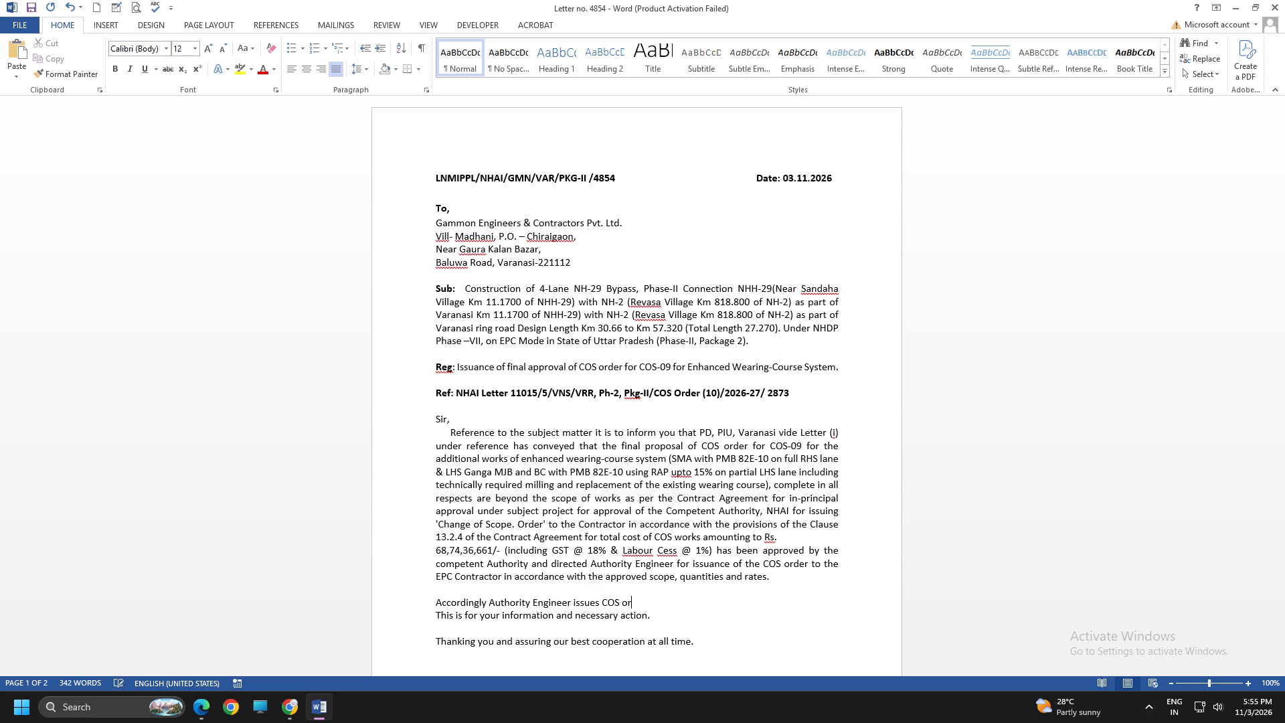
pyautogui.press('space')
pyautogui.write('desto')
pyautogui.press('space')
pyautogui.press('BackSpace')
pyautogui.press('BackSpace')
pyautogui.press('BackSpace')
pyautogui.press('space')
pyautogui.write('to')
pyautogui.press('space')
pyautogui.write('th')
pyautogui.press('e')
# Correct the mistyped "or des" to "order" after "COS" in the new sentence.
pyautogui.press('Left')
pyautogui.press('Left')
pyautogui.press('Left')
pyautogui.press('Left')
pyautogui.press('Left')
pyautogui.press('Left')
pyautogui.press('Left')
pyautogui.press('Left')
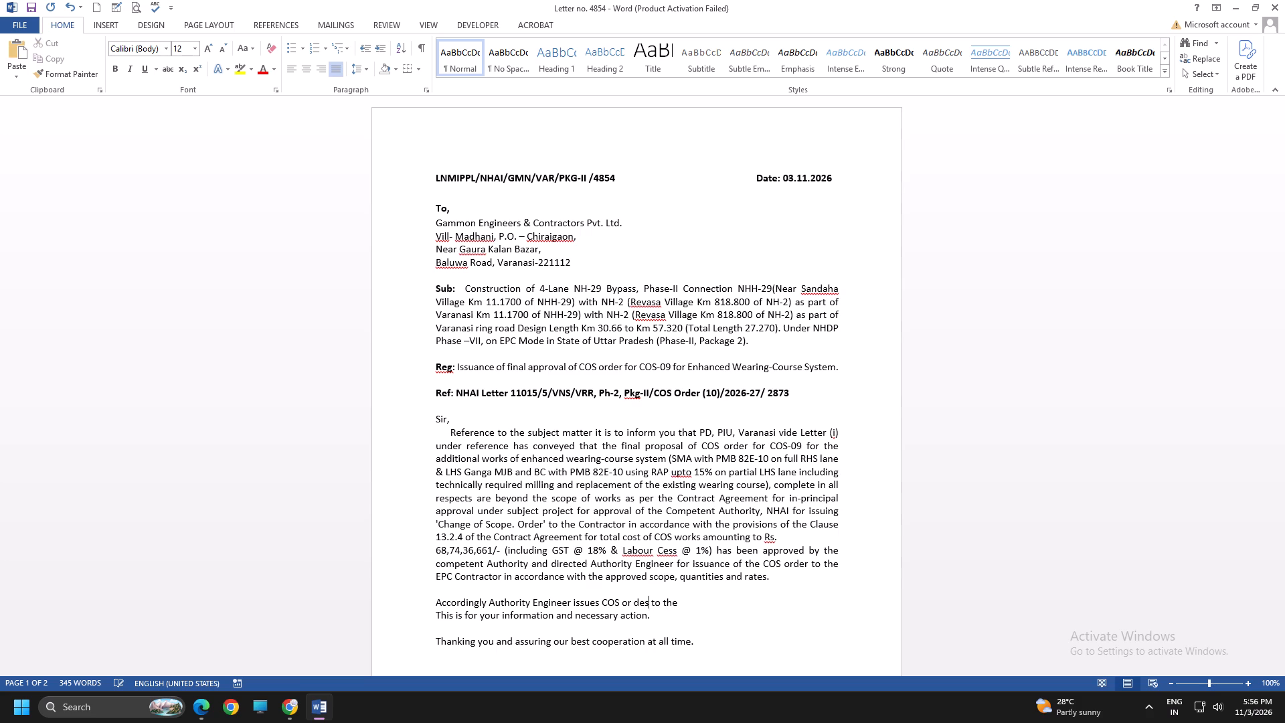
pyautogui.press('Left')
pyautogui.press('Left')
pyautogui.press('BackSpace')
pyautogui.press('Right')
pyautogui.press('Right')
pyautogui.press('Right')
pyautogui.press('BackSpace')
pyautogui.press('r')
# Continue the sentence after "to the" with "EPC Contractor".
pyautogui.press('Right')
pyautogui.press('Right')
pyautogui.press('Right')
pyautogui.press('Right')
pyautogui.press('Right')
pyautogui.press('Right')
pyautogui.press('Right')
pyautogui.press('space')
pyautogui.write('EPC')
pyautogui.press('space')
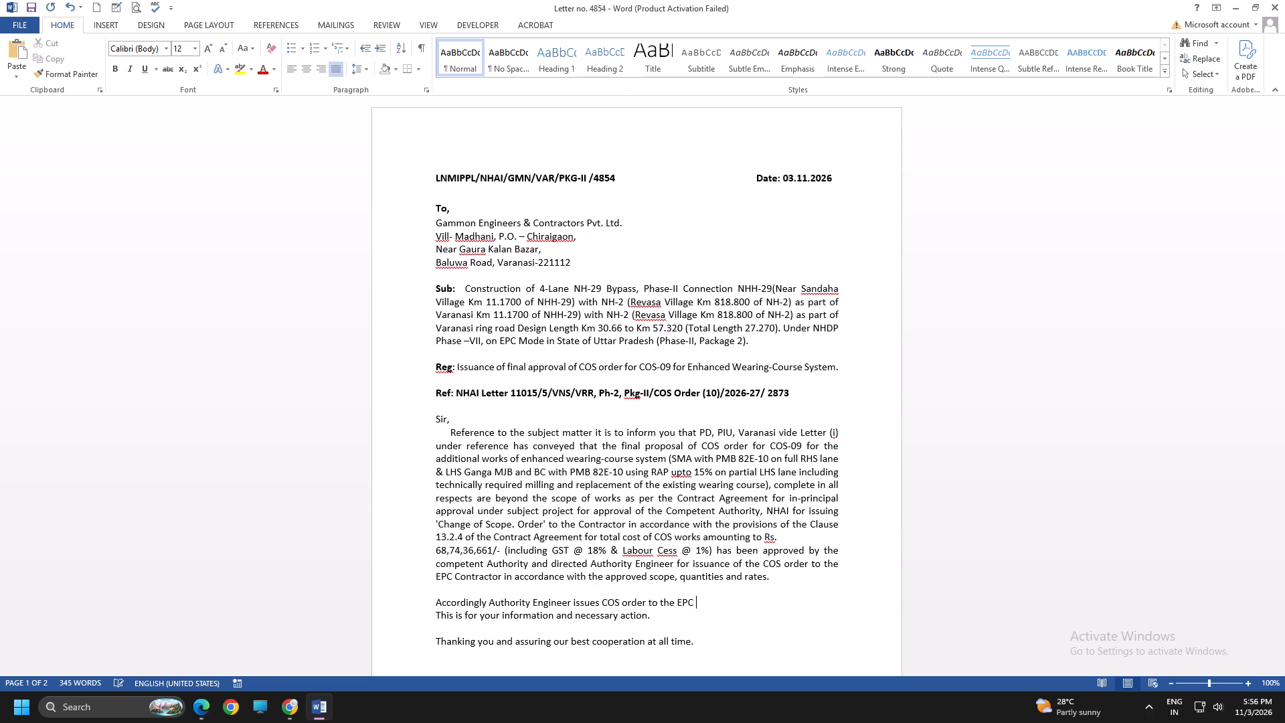
pyautogui.press('BackSpace')
pyautogui.press('c')
pyautogui.write('on')
pyautogui.write('tractor')
pyautogui.press('space')
# Continue the sentence with "in accordance with the provision of".
pyautogui.press('i')
pyautogui.write('n accordance')
pyautogui.press('space')
pyautogui.write('with thw')
pyautogui.press('BackSpace')
pyautogui.write('e provision of')
pyautogui.press('space')
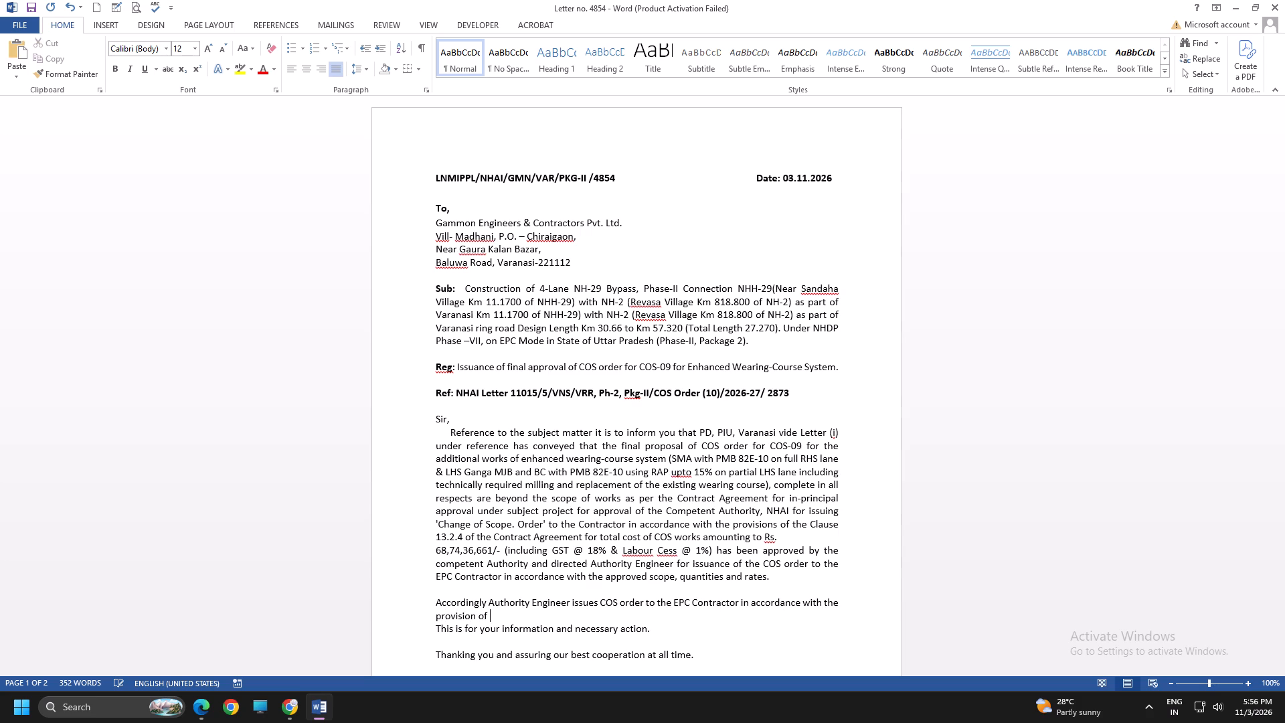
# Continue the sentence with "the Clause 13.2.4 of the Contract Agreement".
pyautogui.write('the')
pyautogui.press('space')
pyautogui.write('lause')
pyautogui.press('space')
pyautogui.write('12')
pyautogui.press('BackSpace')
pyautogui.write('3.2.4')
pyautogui.press('space')
pyautogui.write('of thr')
pyautogui.press('space')
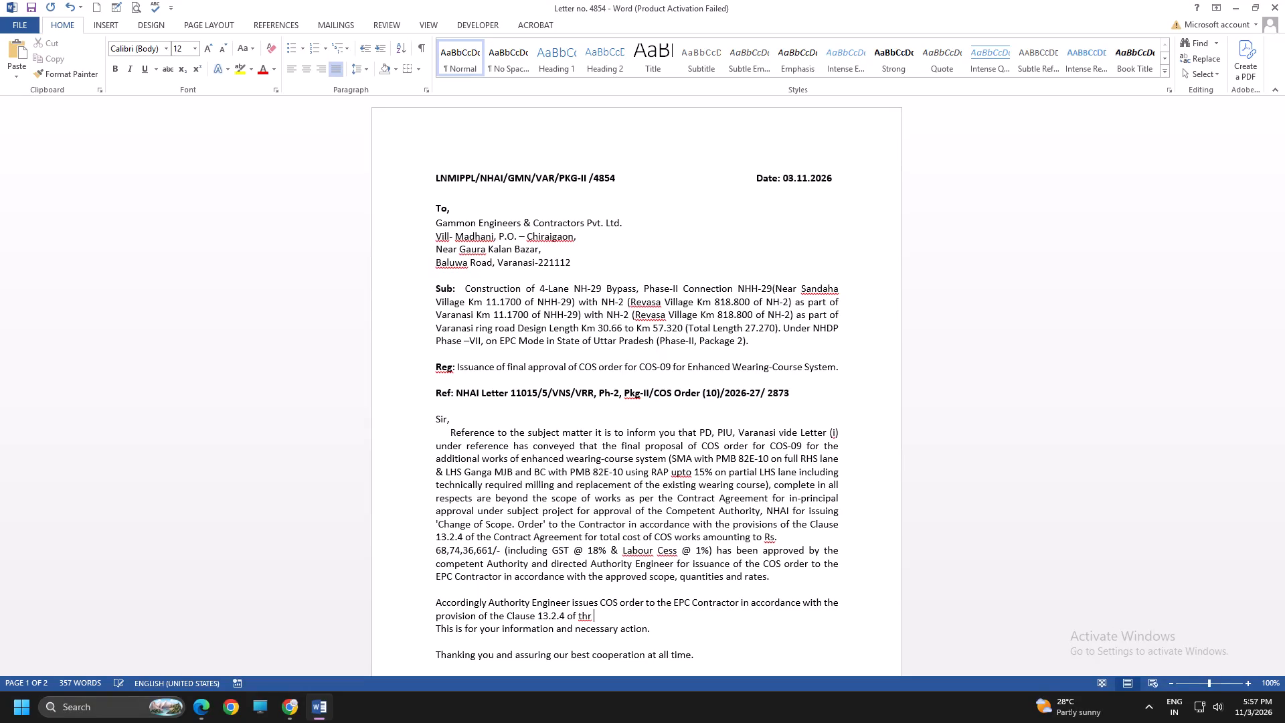
pyautogui.write('ontract')
pyautogui.press('space')
# Correct the misspelled "thr" to "the" before "Contract Agreement" in the new sentence.
pyautogui.press('Left')
pyautogui.press('Left')
pyautogui.press('Left')
pyautogui.press('Left')
pyautogui.press('Left')
pyautogui.press('Left')
pyautogui.press('Left')
pyautogui.press('Left')
pyautogui.press('Left')
pyautogui.press('Left')
pyautogui.press('Left')
pyautogui.press('Left')
pyautogui.press('Left')
pyautogui.press('Left')
pyautogui.press('Left')
pyautogui.press('Left')
pyautogui.press('Left')
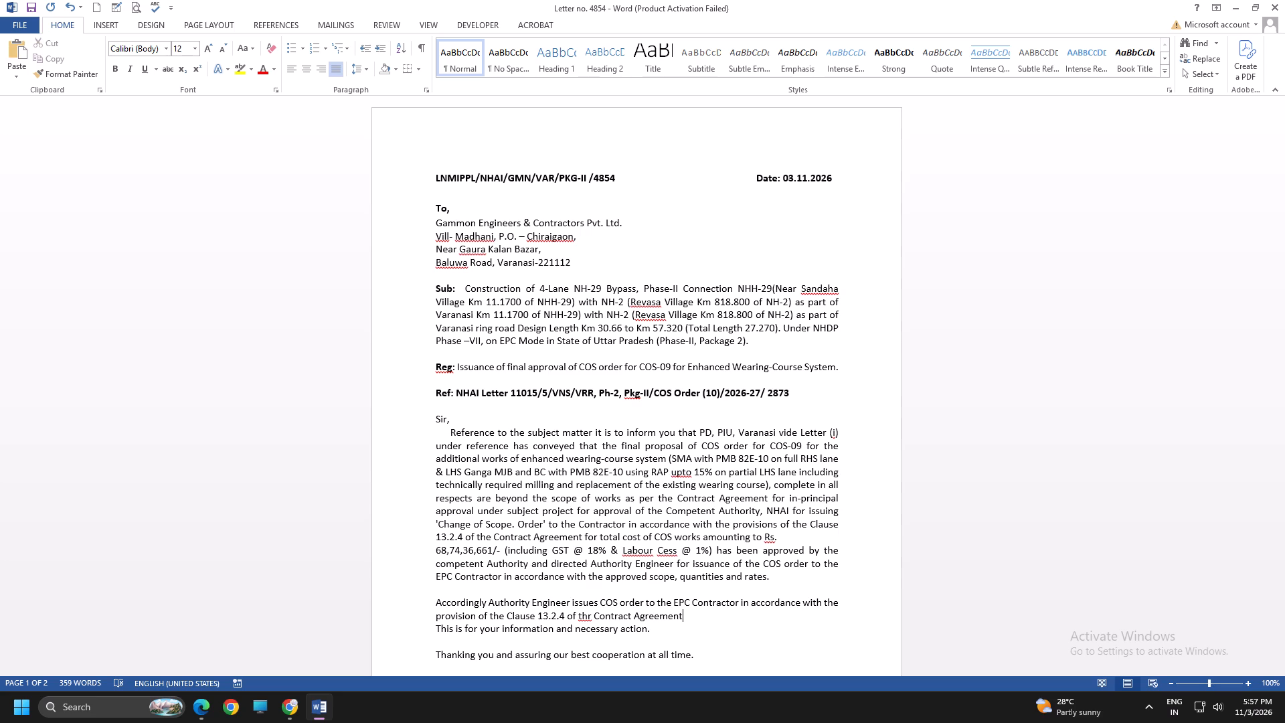
pyautogui.press('Left')
pyautogui.press('Left')
pyautogui.press('Left')
pyautogui.press('BackSpace')
pyautogui.press('e')
# Continue the sentence after "Contract Agreement" in the "Accordingly" paragraph with "for total cost of COS Works".
pyautogui.press('Right')
pyautogui.press('Right')
pyautogui.press('Right')
pyautogui.press('Right')
pyautogui.press('Right')
pyautogui.press('Right')
pyautogui.press('Right')
pyautogui.press('Right')
pyautogui.press('Right')
pyautogui.press('Right')
pyautogui.press('Right')
pyautogui.press('Right')
pyautogui.press('Right')
pyautogui.press('Right')
pyautogui.press('Right')
pyautogui.press('Right')
pyautogui.press('Right')
pyautogui.press('Right')
pyautogui.press('Right')
pyautogui.press('space')
pyautogui.write('for total')
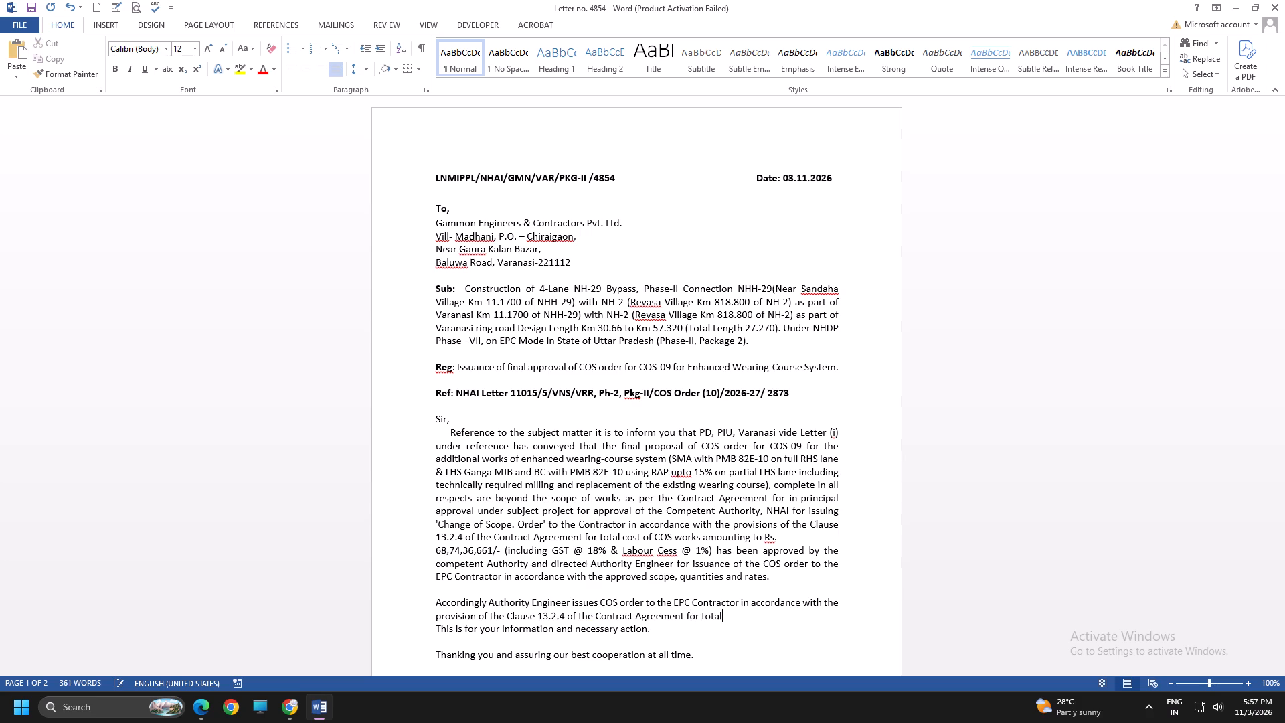
pyautogui.press('space')
pyautogui.write('cost of')
pyautogui.press('space')
pyautogui.write('orl')
pyautogui.press('BackSpace')
pyautogui.write('ks')
pyautogui.press('space')
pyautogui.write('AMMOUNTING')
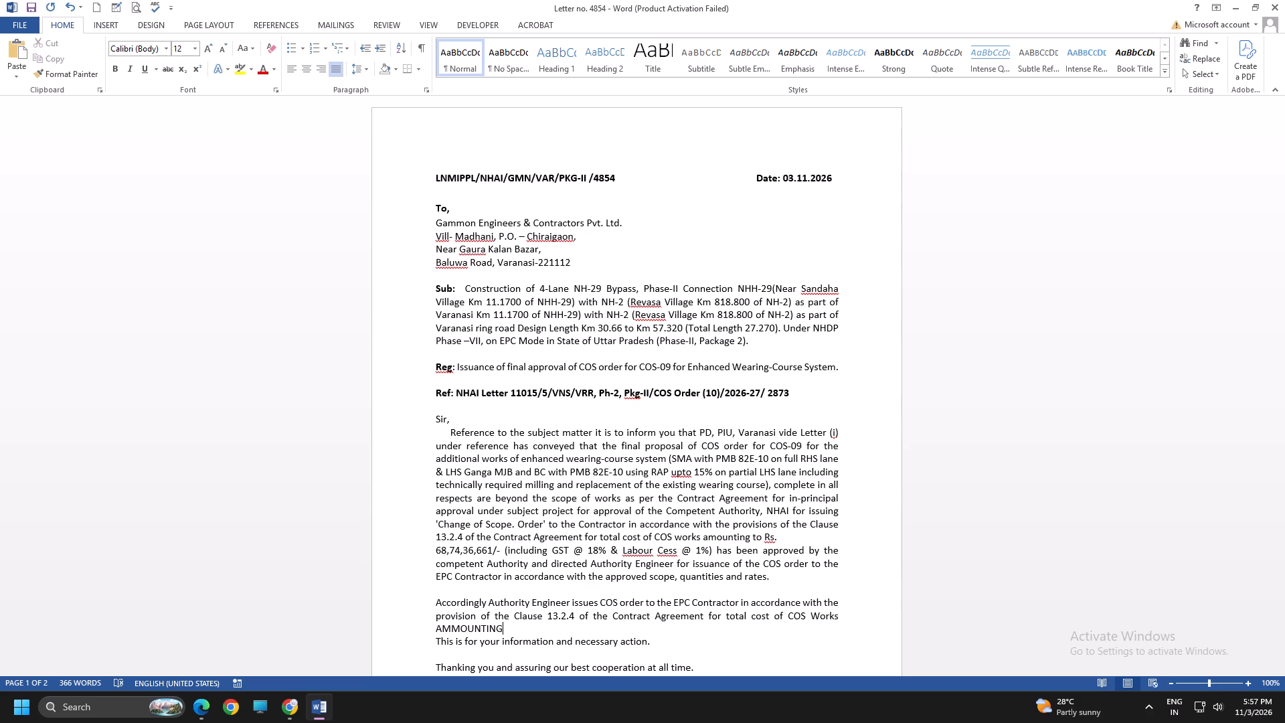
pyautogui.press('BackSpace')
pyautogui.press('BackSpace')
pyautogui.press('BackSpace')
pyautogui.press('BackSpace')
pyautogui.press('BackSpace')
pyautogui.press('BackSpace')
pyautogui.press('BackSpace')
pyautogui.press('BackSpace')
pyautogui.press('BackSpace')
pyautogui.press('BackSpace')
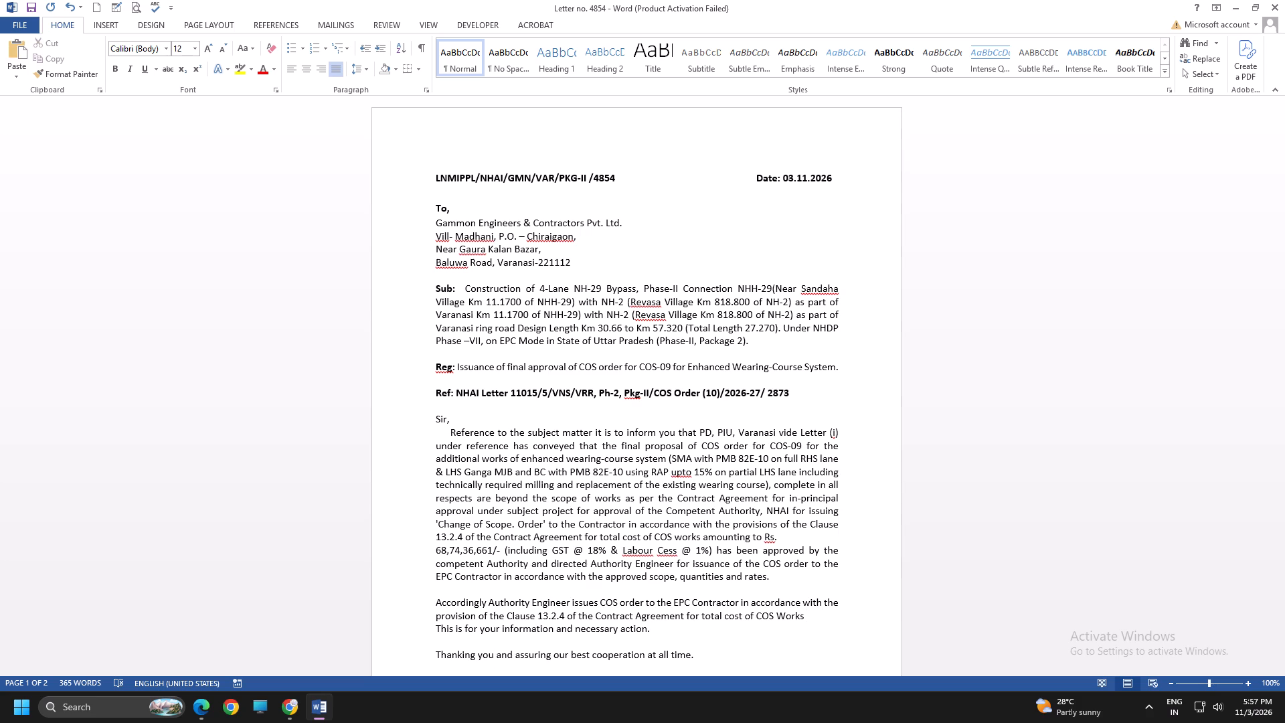
# Continue the sentence after "COS Works" with "amounting to Rs. 68,74,36,661/-".
pyautogui.write('ammounting')
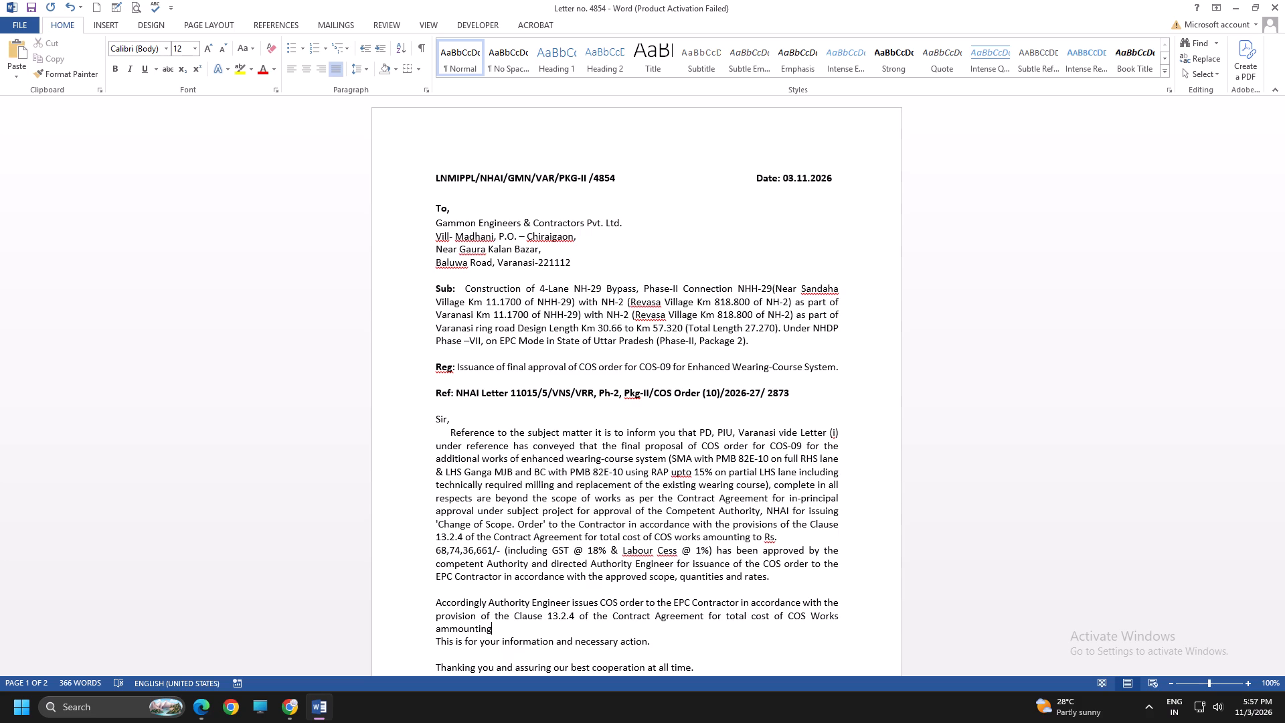
pyautogui.press('space')
pyautogui.write('to')
pyautogui.press('space')
pyautogui.press('r')
pyautogui.press('s')
pyautogui.write('.')
pyautogui.press('space')
pyautogui.write('68,')
pyautogui.write('74,')
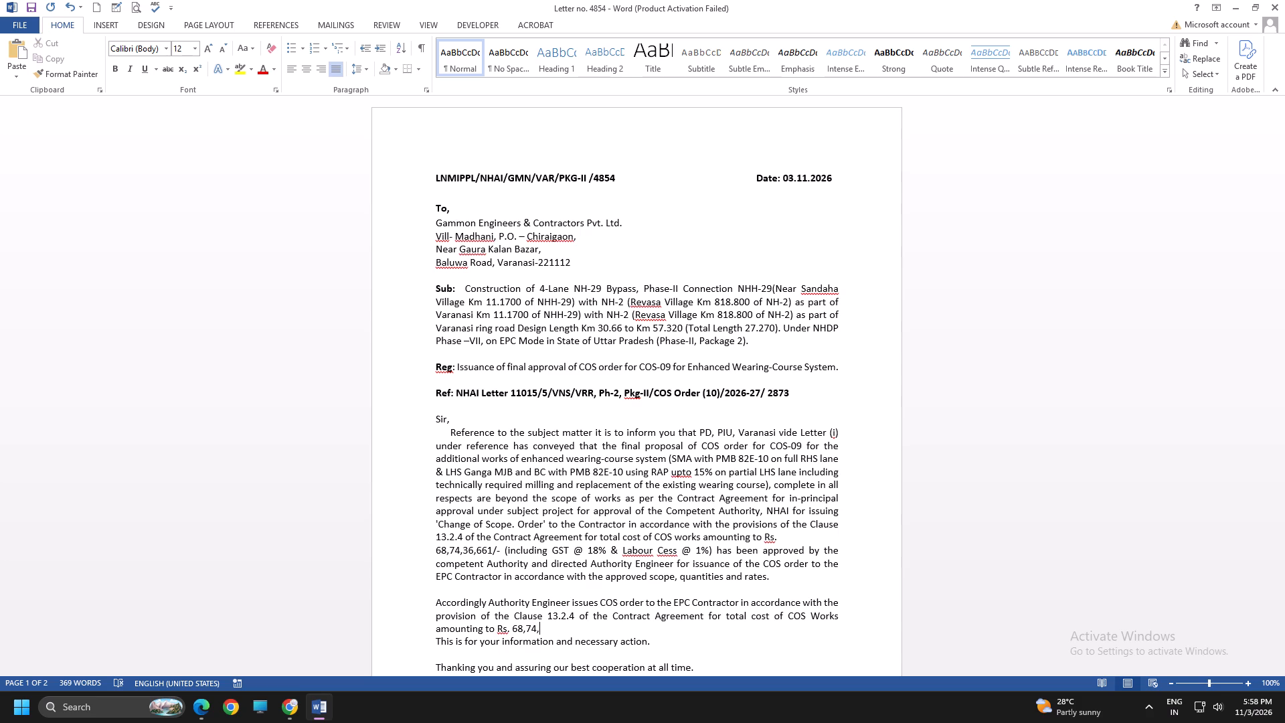
pyautogui.write('36.')
pyautogui.press('BackSpace')
pyautogui.press(',')
pyautogui.write('661')
pyautogui.write('/-')
pyautogui.press('space')
# Add the opening of the tax note after the amount, reading "(includes GST @ 18%".
pyautogui.write('(includes')
pyautogui.press('space')
pyautogui.write('GST')
pyautogui.press('space')
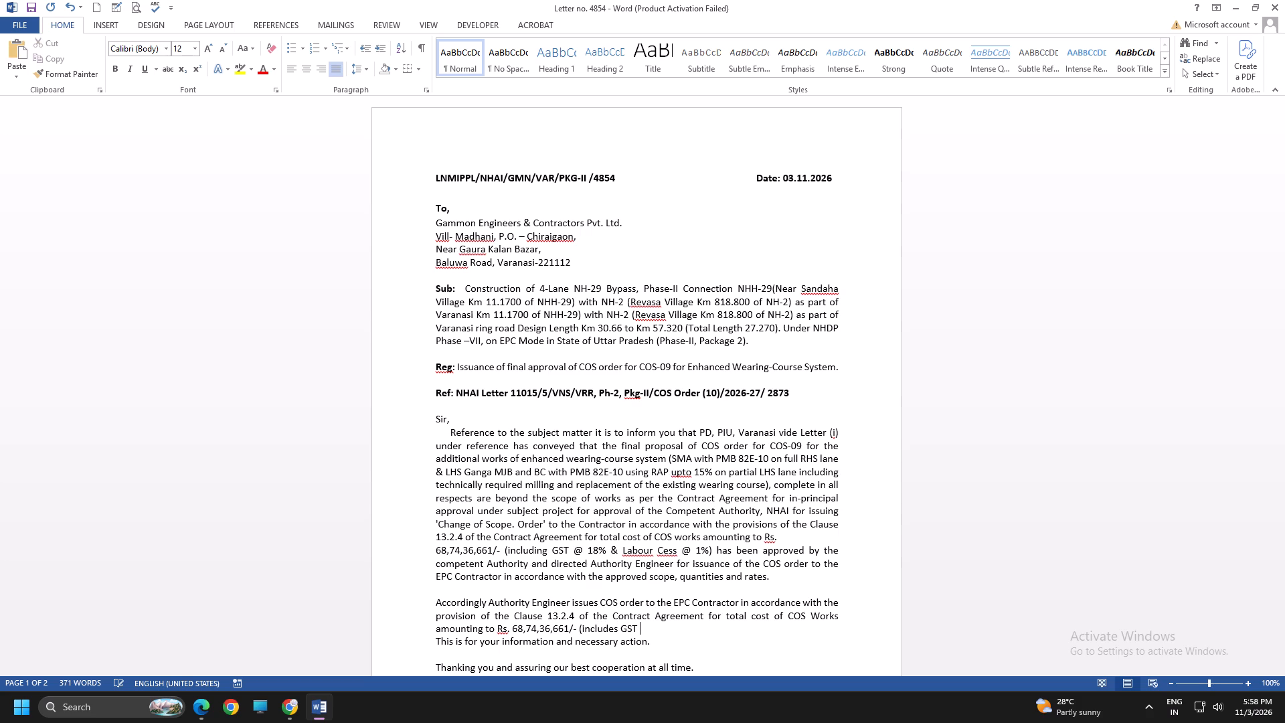
pyautogui.hotkey('shift', '@')
pyautogui.press('space')
pyautogui.write('18')
pyautogui.hotkey('shift', '%')
pyautogui.press('space')
# Complete the bracketed tax note with "& Labour cess @1%)".
pyautogui.hotkey('shift', '&')
pyautogui.press('BackSpace')
pyautogui.press('space')
pyautogui.write('abour')
pyautogui.press('space')
pyautogui.write('cess')
pyautogui.press('space')
pyautogui.write('@1')
pyautogui.hotkey('shift', '&')
pyautogui.press('BackSpace')
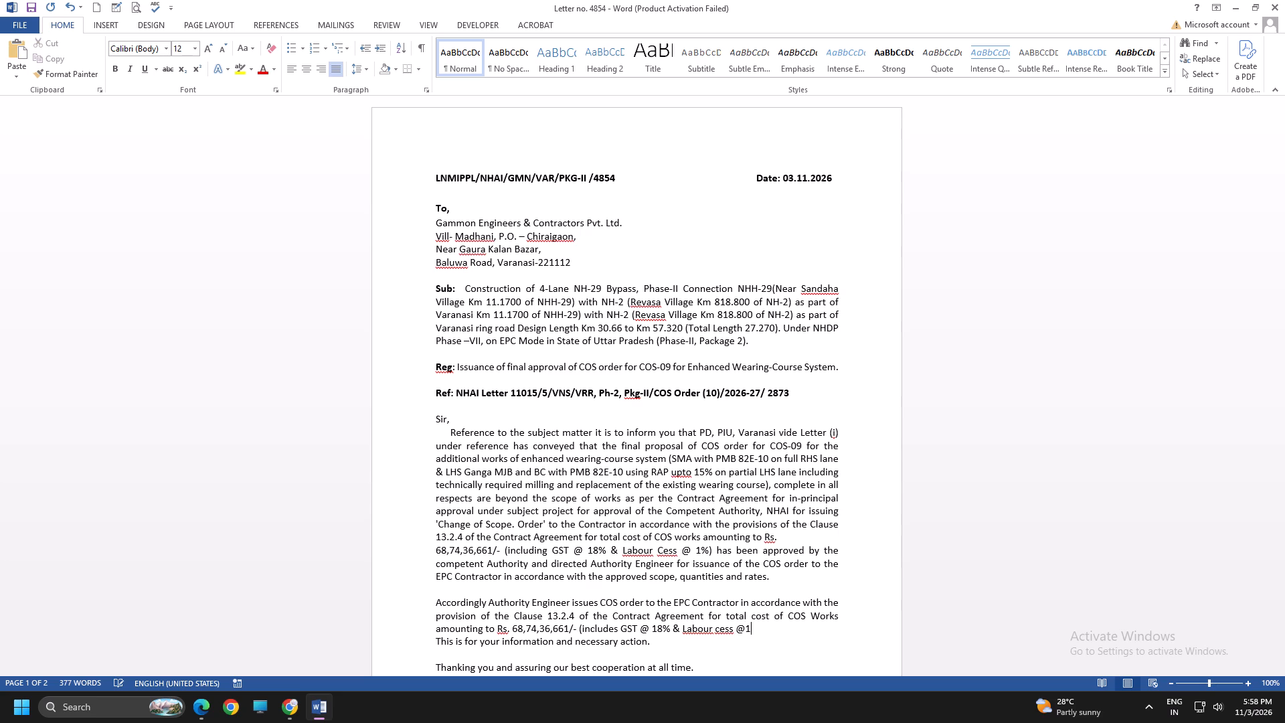
pyautogui.hotkey('shift', '%')
pyautogui.hotkey('shift', ')')
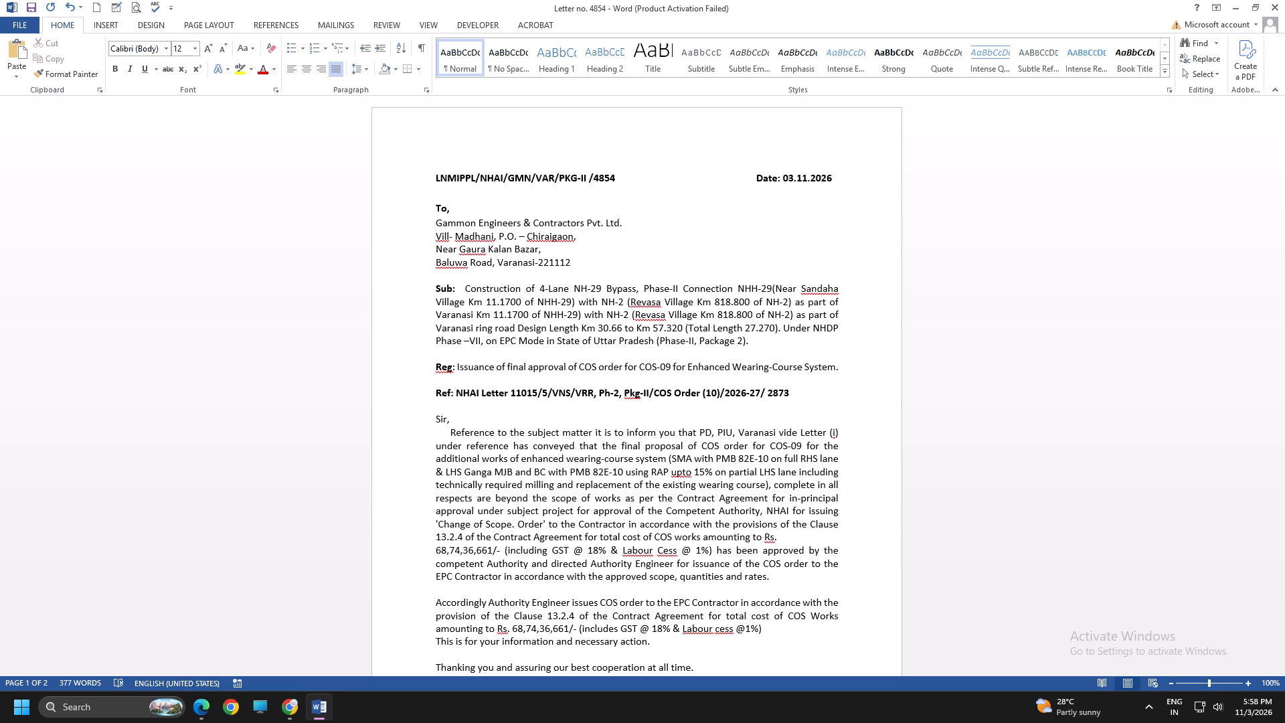
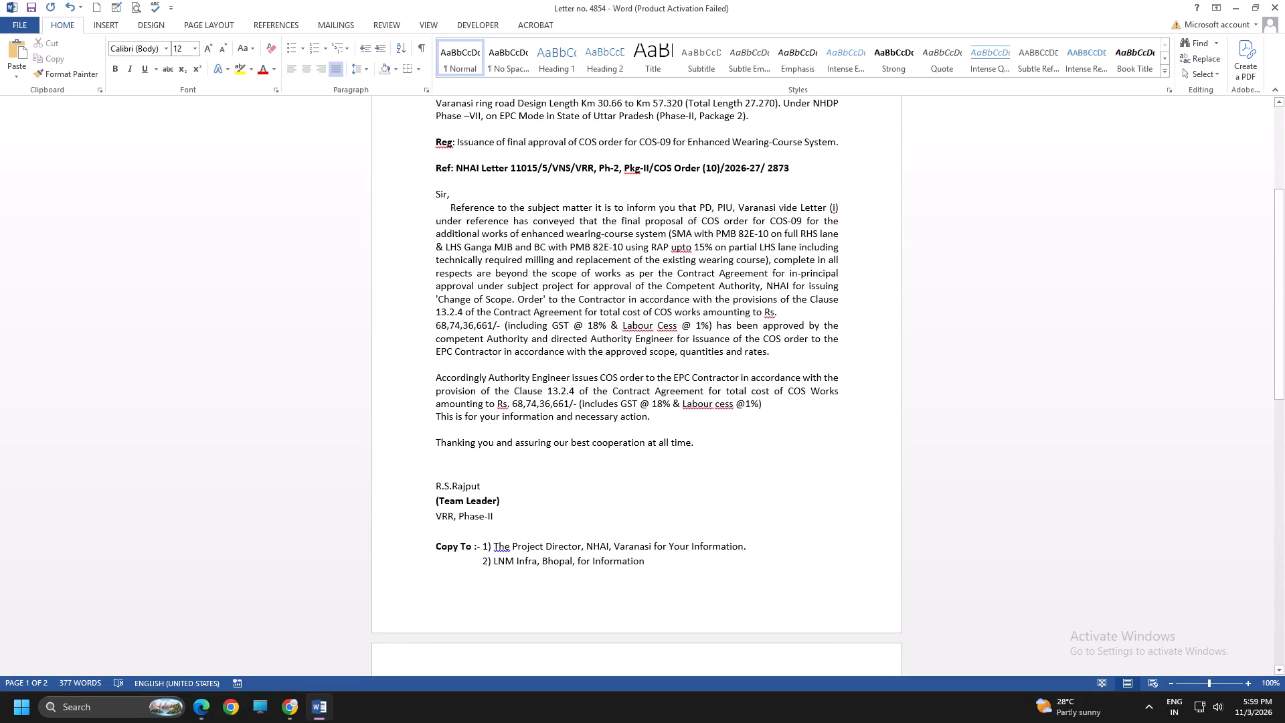
# End the "Accordingly" paragraph with a full stop and begin a separate paragraph below it with "The Summary of the".
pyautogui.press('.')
pyautogui.press('Return')
pyautogui.press('Return')
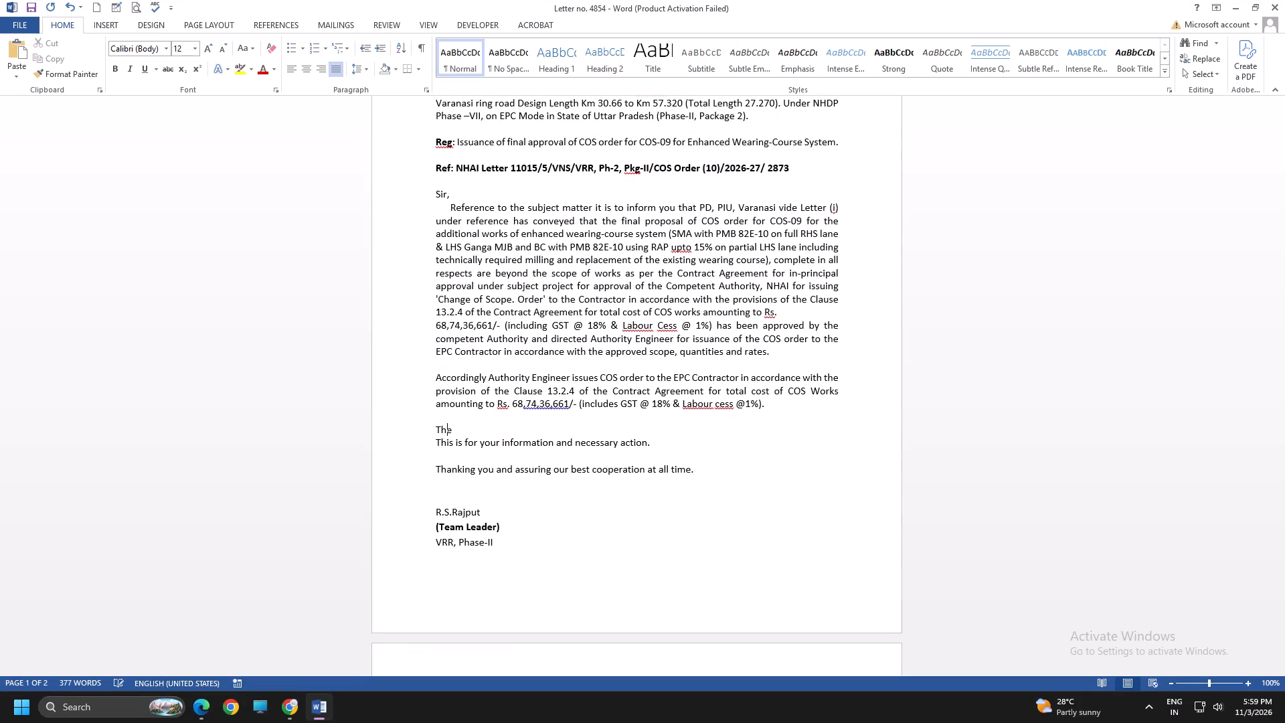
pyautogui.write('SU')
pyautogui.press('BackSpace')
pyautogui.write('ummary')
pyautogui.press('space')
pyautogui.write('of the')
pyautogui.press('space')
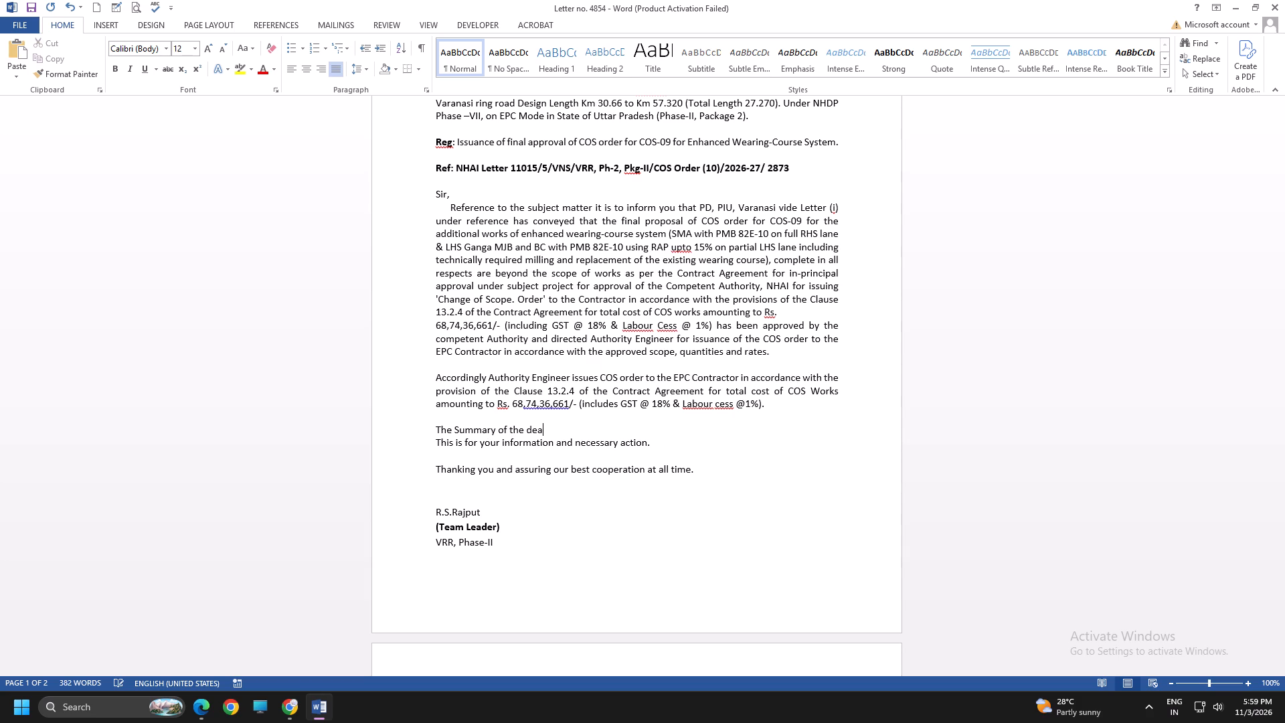
# Continue the new summary sentence after "The Summary of the" with "detailed estimate approved by".
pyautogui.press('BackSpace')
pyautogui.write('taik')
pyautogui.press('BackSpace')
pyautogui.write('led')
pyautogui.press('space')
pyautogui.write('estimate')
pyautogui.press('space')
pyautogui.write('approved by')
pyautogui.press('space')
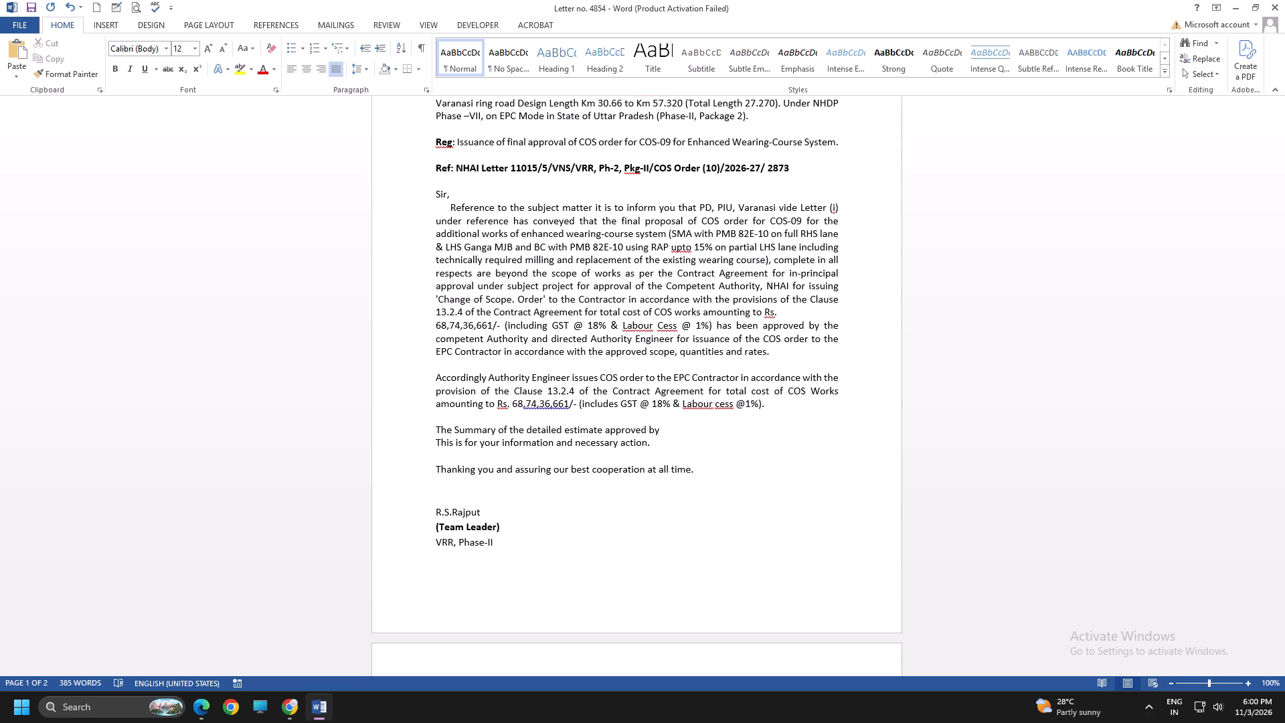
# Add the approving office after "approved by" as "RO, UP (EAST)".
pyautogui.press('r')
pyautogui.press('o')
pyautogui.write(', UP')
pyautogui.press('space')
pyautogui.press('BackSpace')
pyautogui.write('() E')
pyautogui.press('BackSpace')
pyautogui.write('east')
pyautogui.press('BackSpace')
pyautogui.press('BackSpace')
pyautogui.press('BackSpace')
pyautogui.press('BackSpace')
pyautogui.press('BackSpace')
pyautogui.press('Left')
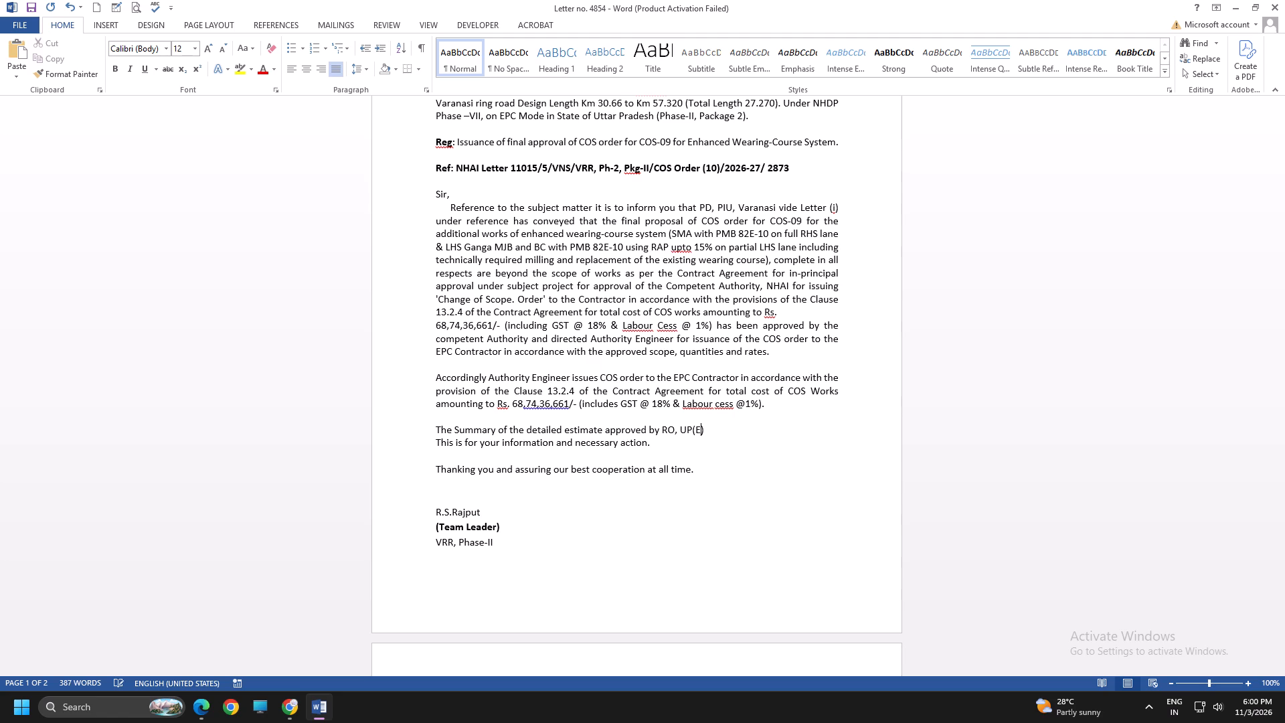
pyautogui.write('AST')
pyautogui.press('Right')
# Finish the summary sentence after "(EAST)" with "are as under:".
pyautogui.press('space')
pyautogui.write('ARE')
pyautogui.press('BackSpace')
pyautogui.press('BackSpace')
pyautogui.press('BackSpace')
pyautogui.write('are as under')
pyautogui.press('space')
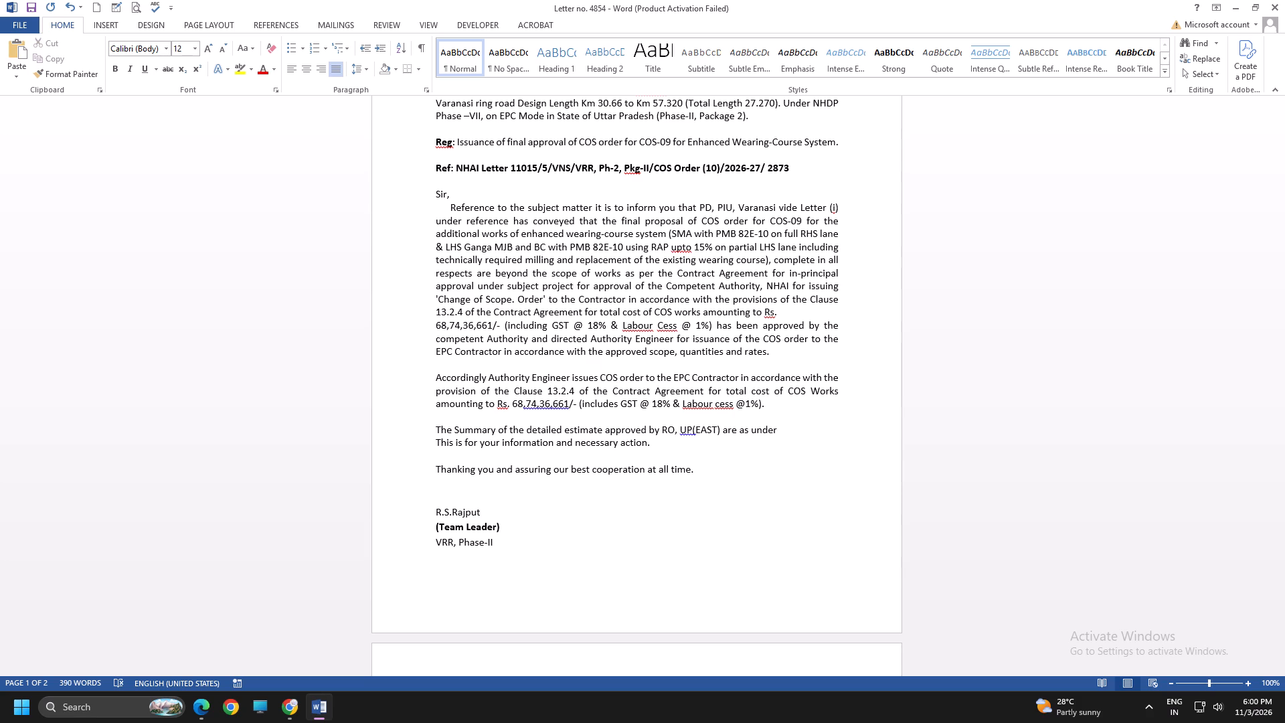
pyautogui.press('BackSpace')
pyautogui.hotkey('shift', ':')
# Insert the missing space between "UP" and "(EAST)" in the summary line.
pyautogui.click(691, 426)
pyautogui.press('space')
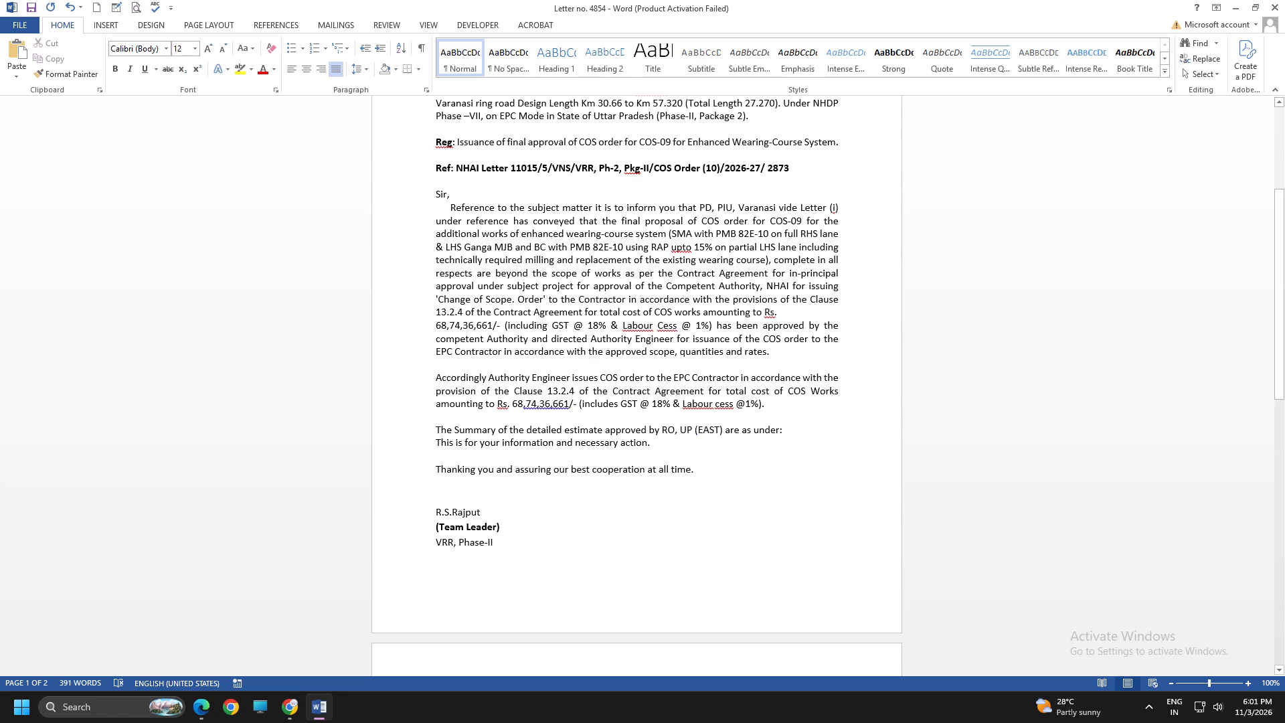
# Open up twelve blank lines between the summary line and "This is for your information", leaving the cursor two lines below the summary line.
pyautogui.click(783, 428)
pyautogui.press('Return')
pyautogui.press('Return')
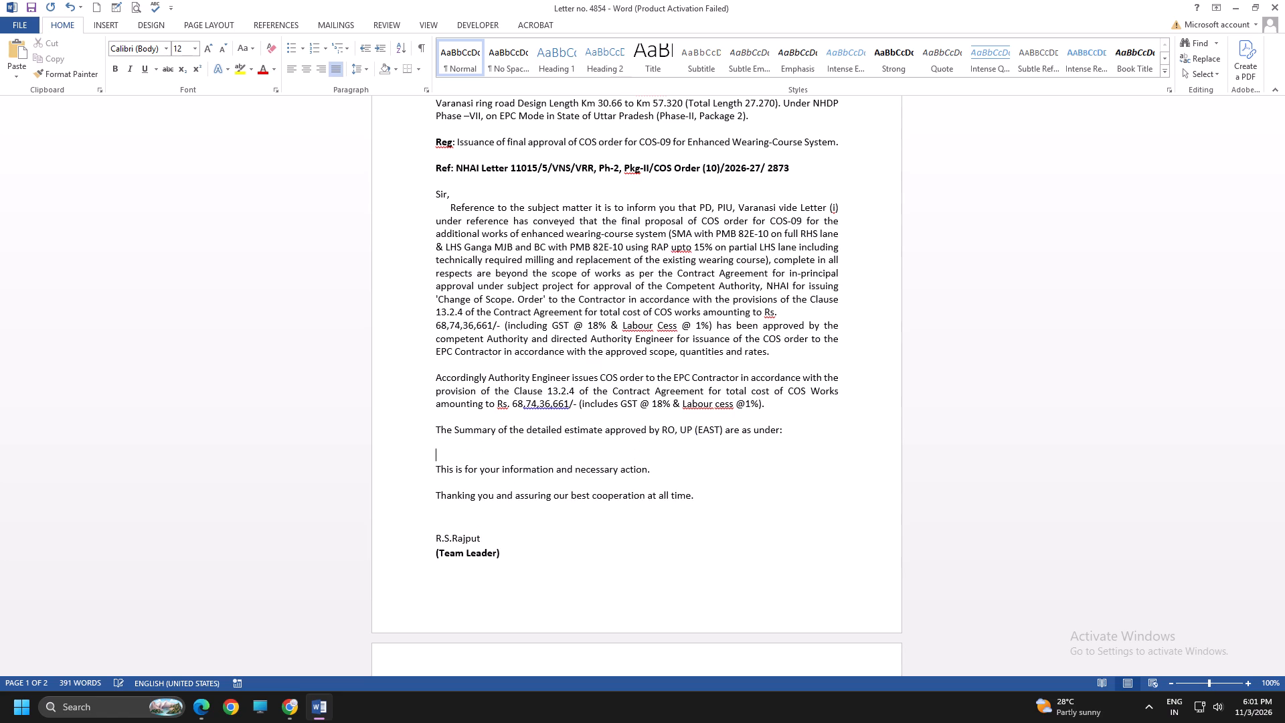
pyautogui.press('Return')
pyautogui.press('Return')
pyautogui.press('Return')
pyautogui.press('Return')
pyautogui.press('Return')
pyautogui.press('Return')
pyautogui.press('Return')
pyautogui.press('Return')
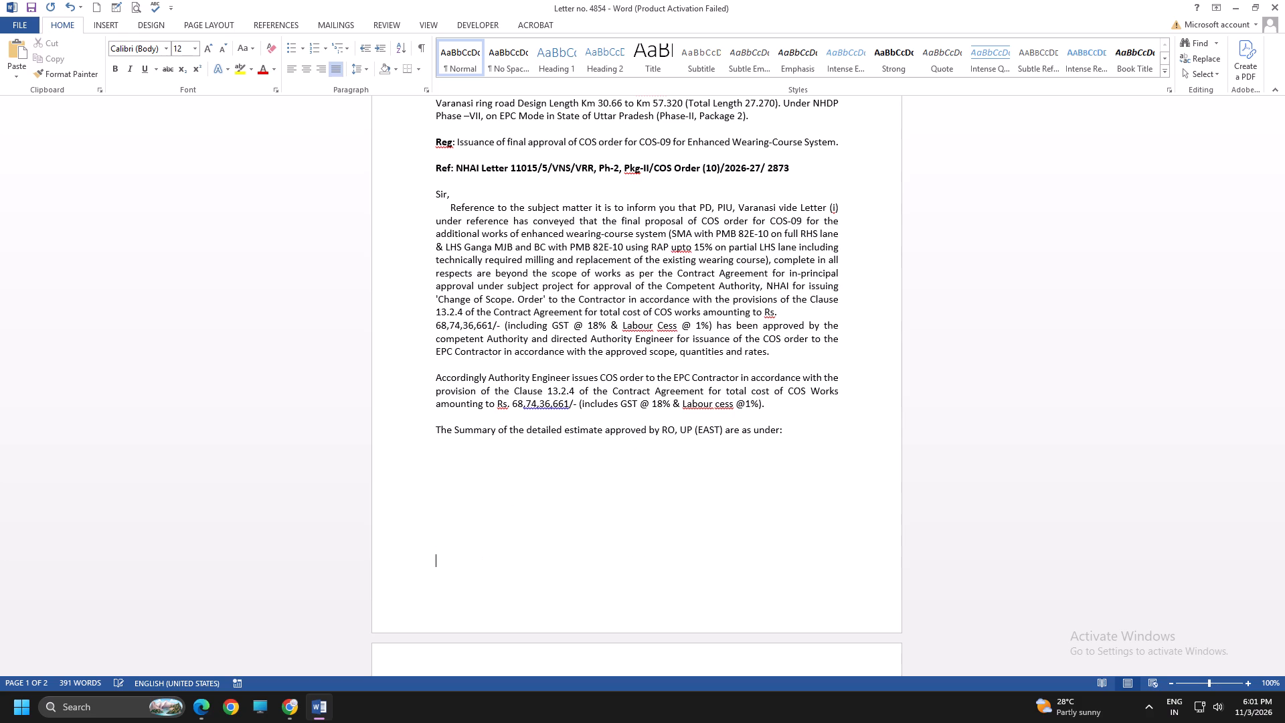
pyautogui.click(786, 428)
pyautogui.press('Return')
pyautogui.press('Return')
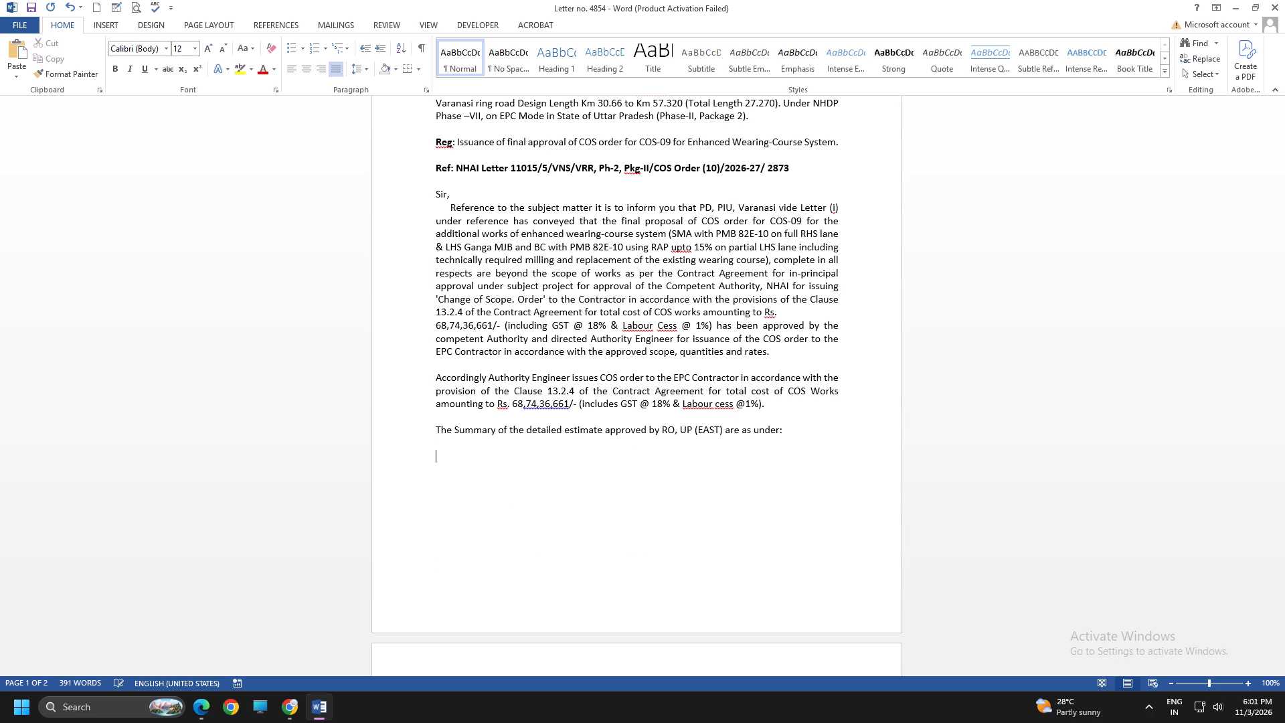
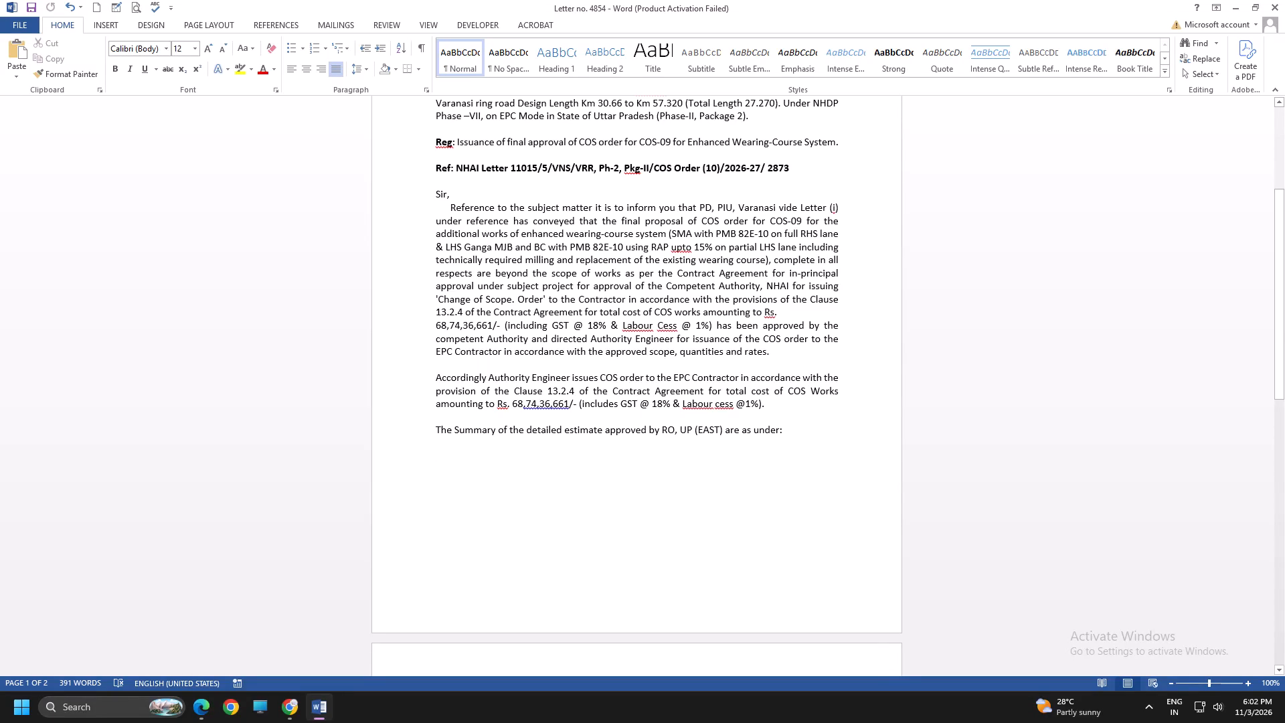
# Insert a table of four columns and five rows two lines below the summary line.
pyautogui.click(111, 23)
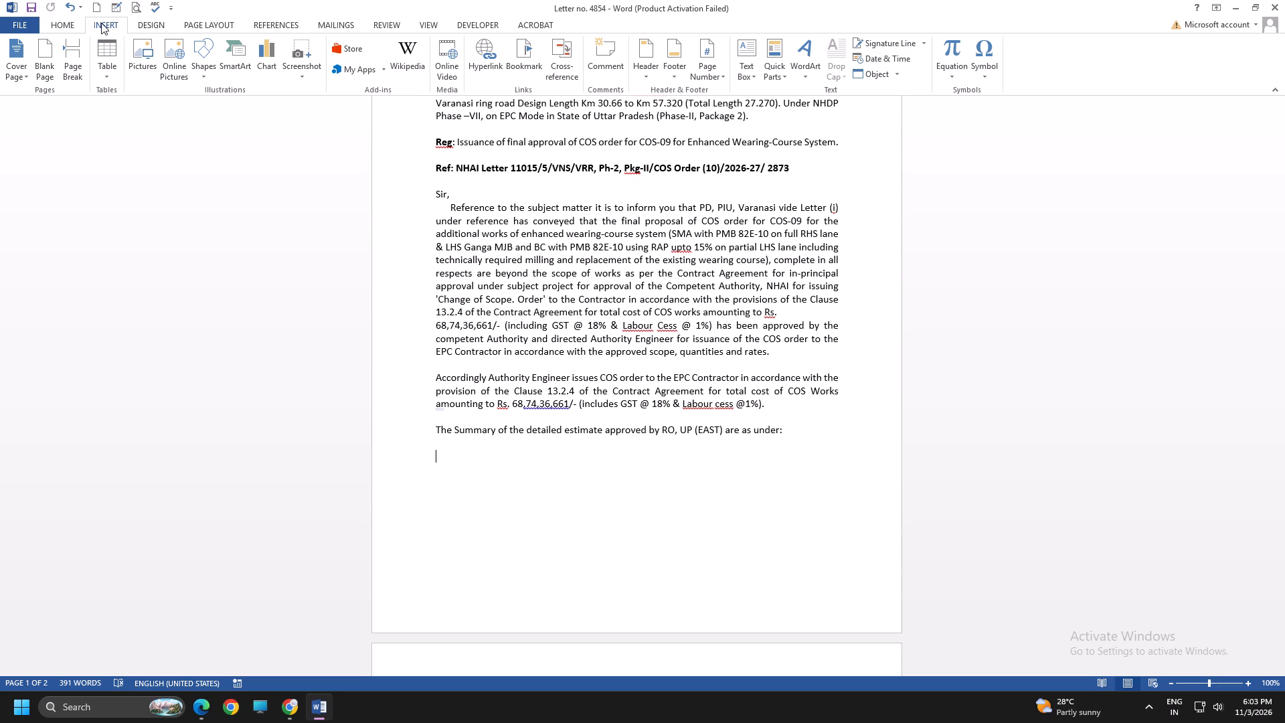
pyautogui.click(116, 62)
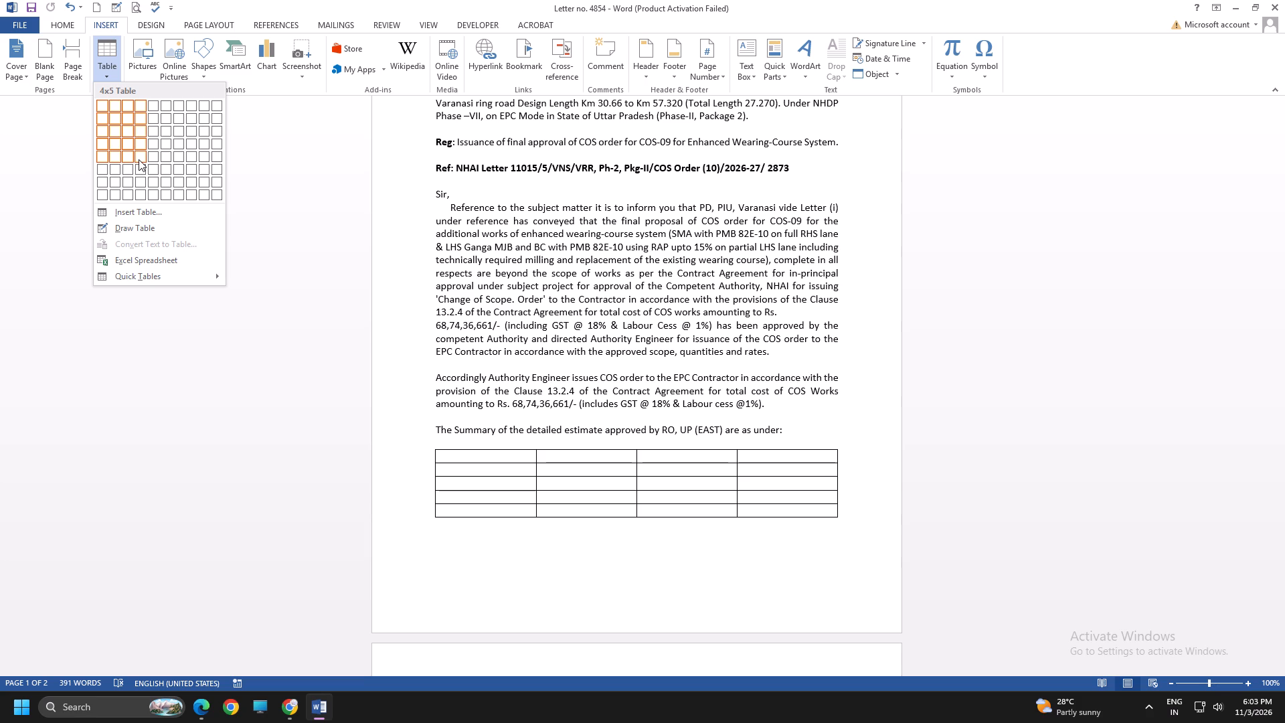
pyautogui.click(139, 159)
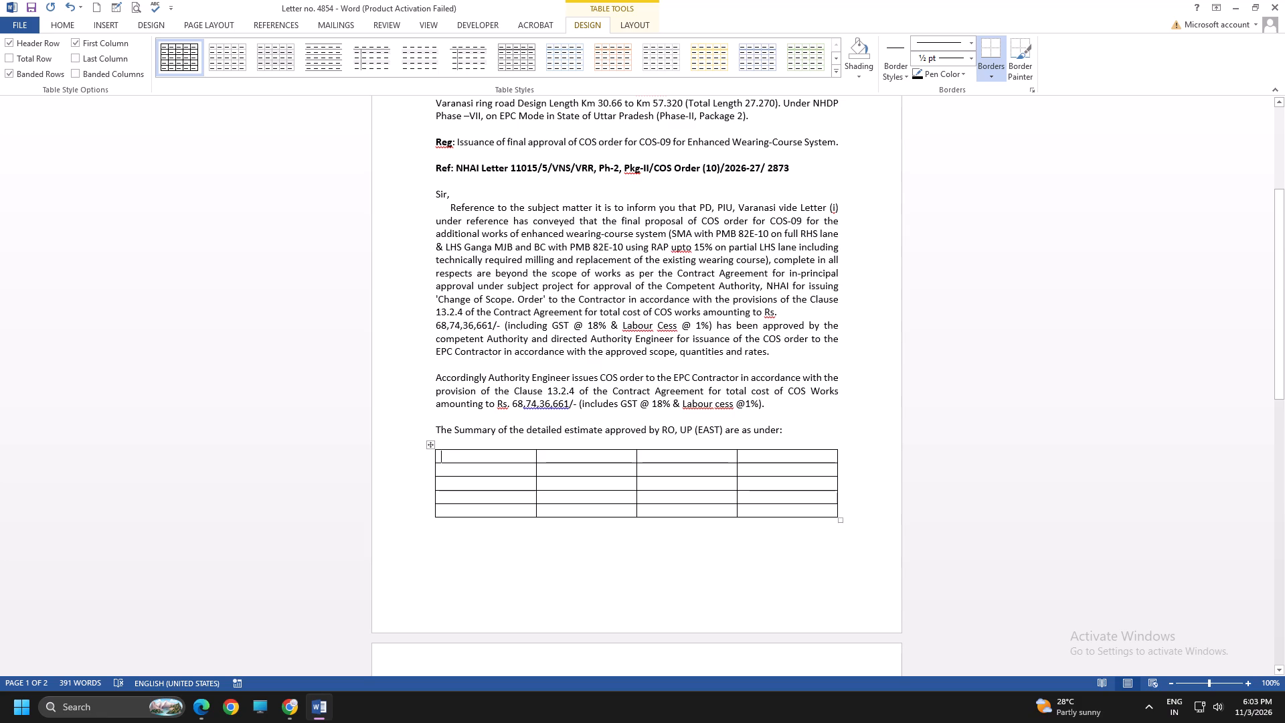
# Increase the height of the table's first row to roughly three text lines.
pyautogui.moveTo(596, 463); pyautogui.dragTo(596, 467)
pyautogui.moveTo(596, 467); pyautogui.dragTo(601, 485)
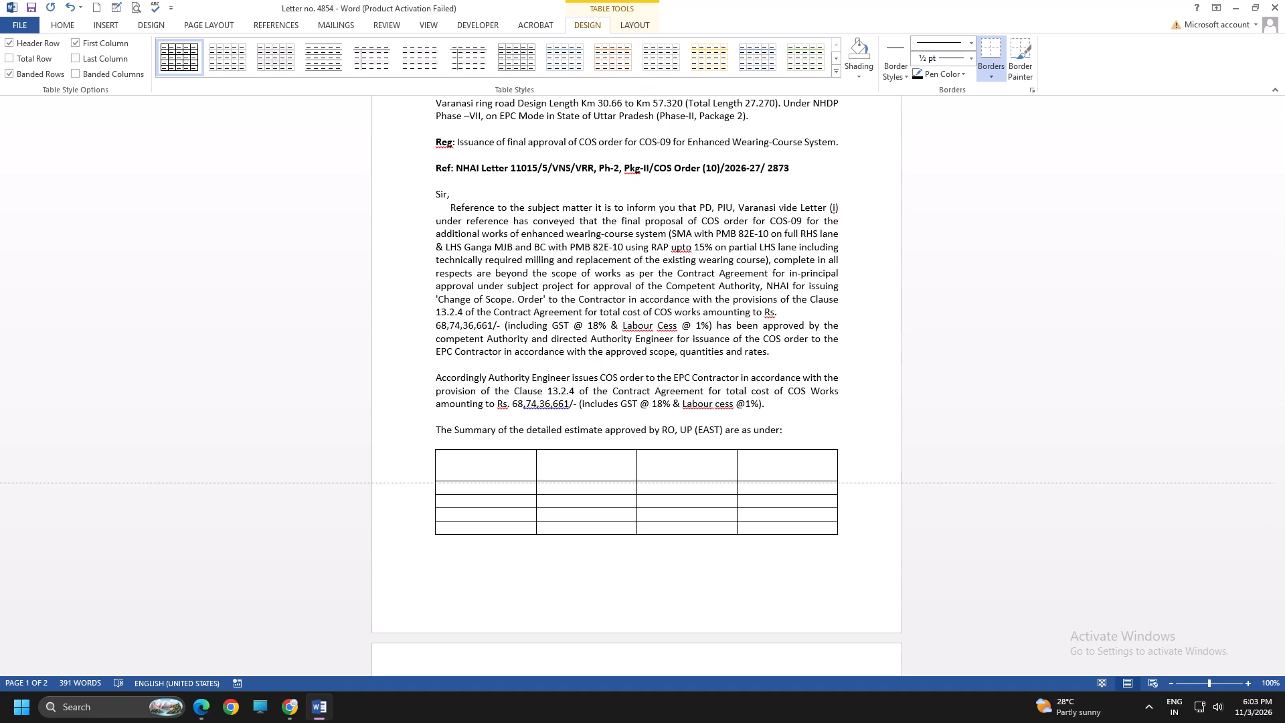
pyautogui.moveTo(601, 485); pyautogui.dragTo(602, 488)
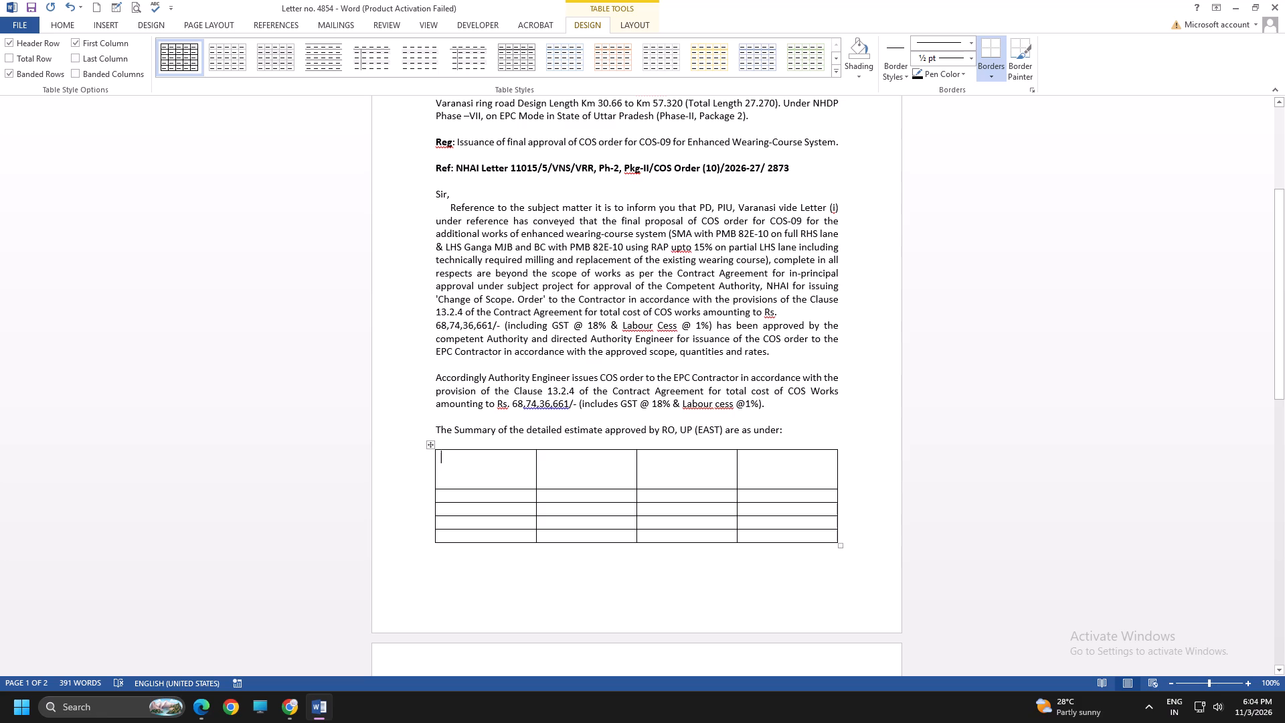
# Enlarge the table's second row to nearly the first row's height, keeping the whole table on page 1.
pyautogui.moveTo(606, 502); pyautogui.dragTo(606, 525)
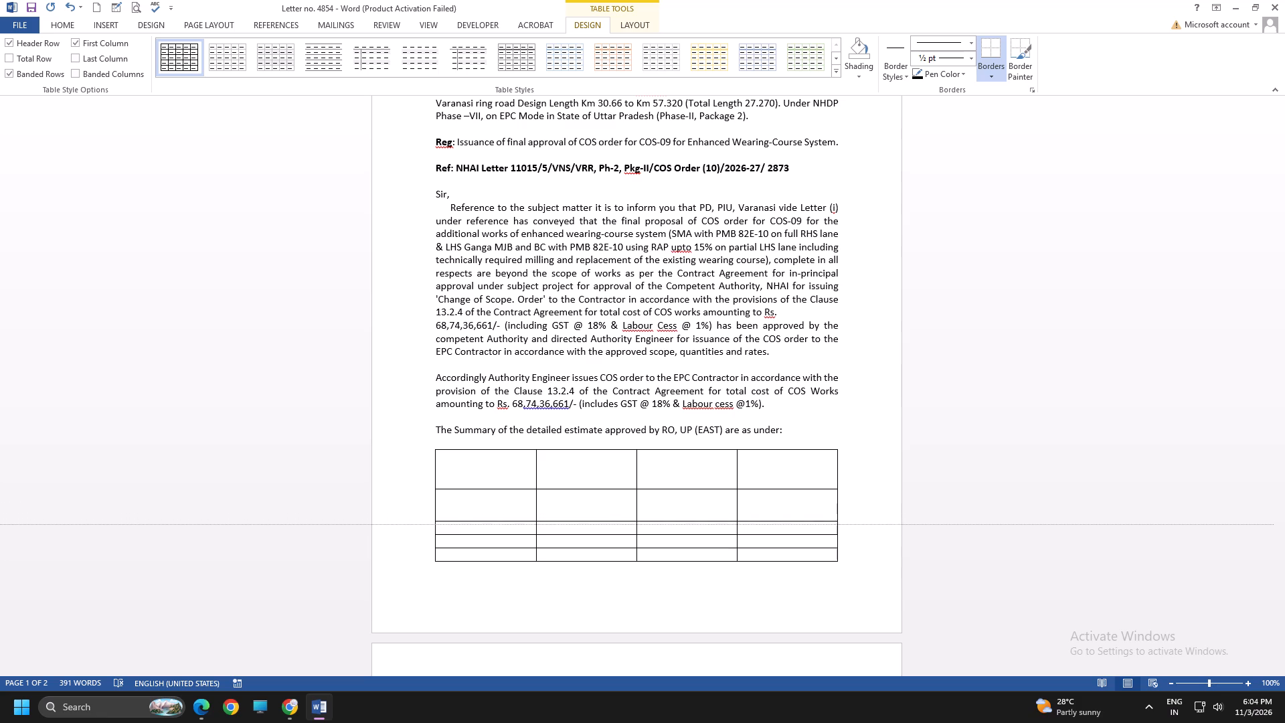
pyautogui.moveTo(606, 525); pyautogui.dragTo(606, 575)
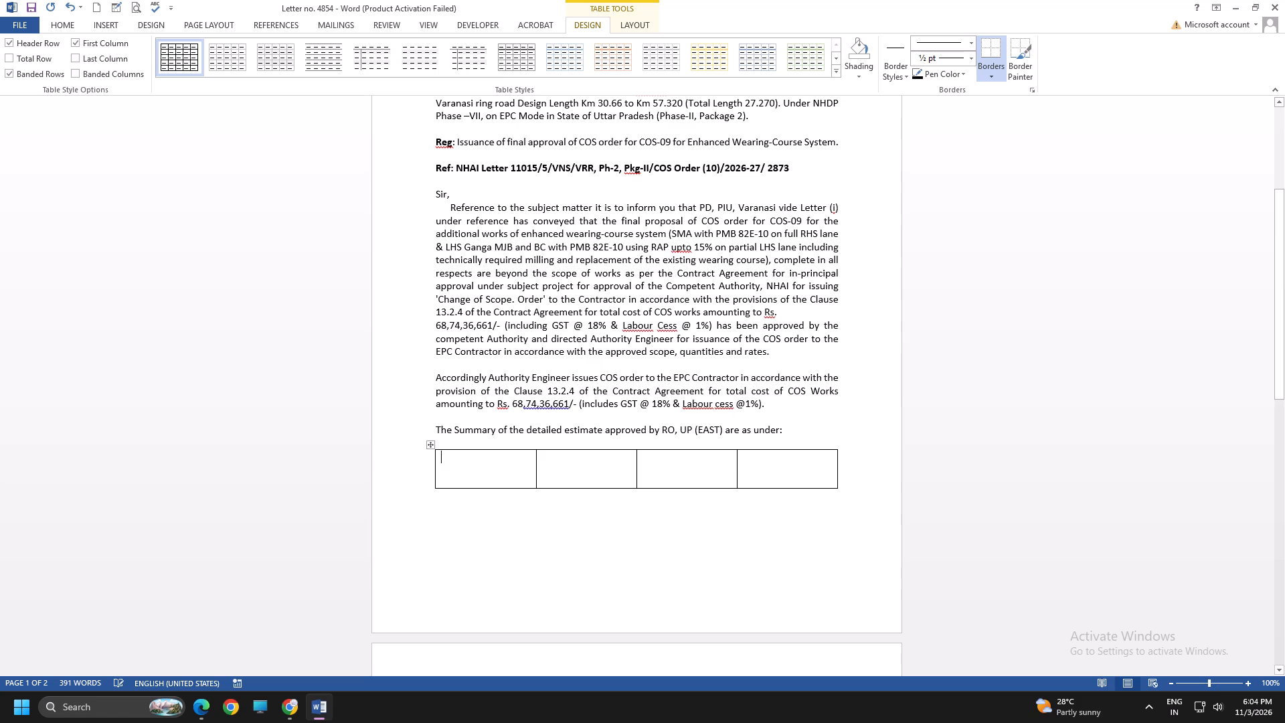
pyautogui.scroll(-2, 602, 436)
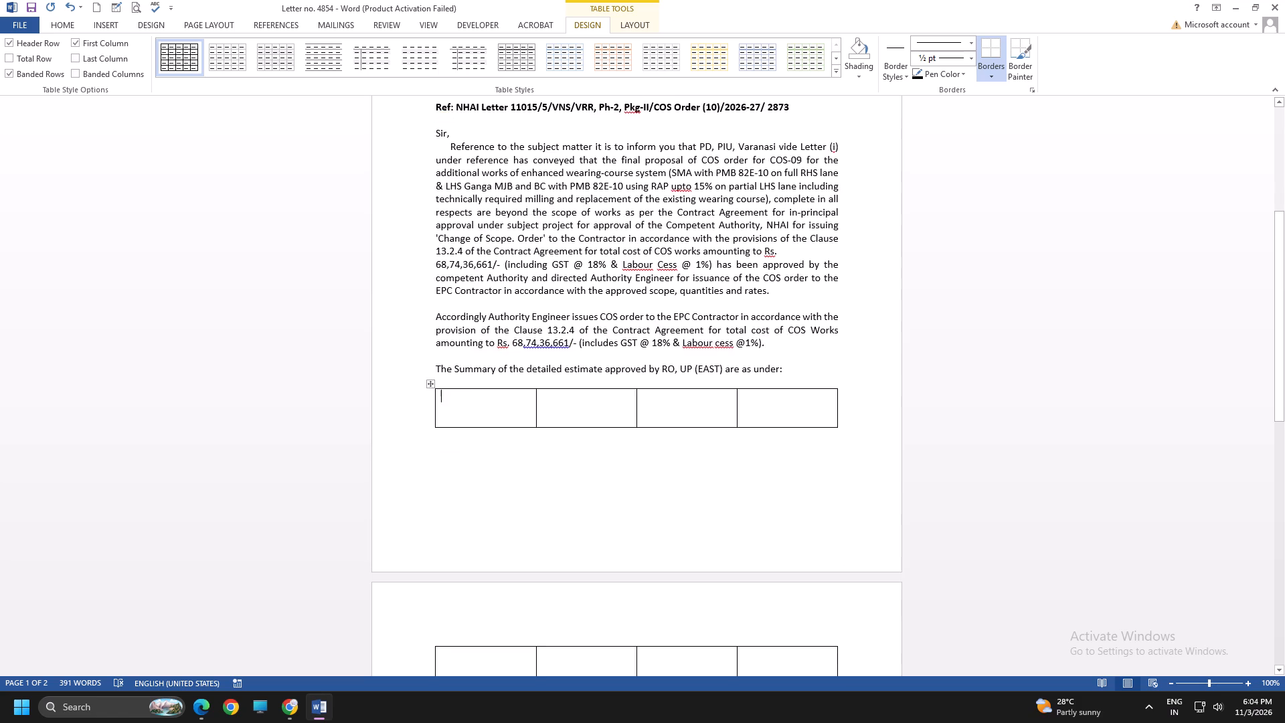
pyautogui.scroll(-7, 603, 434)
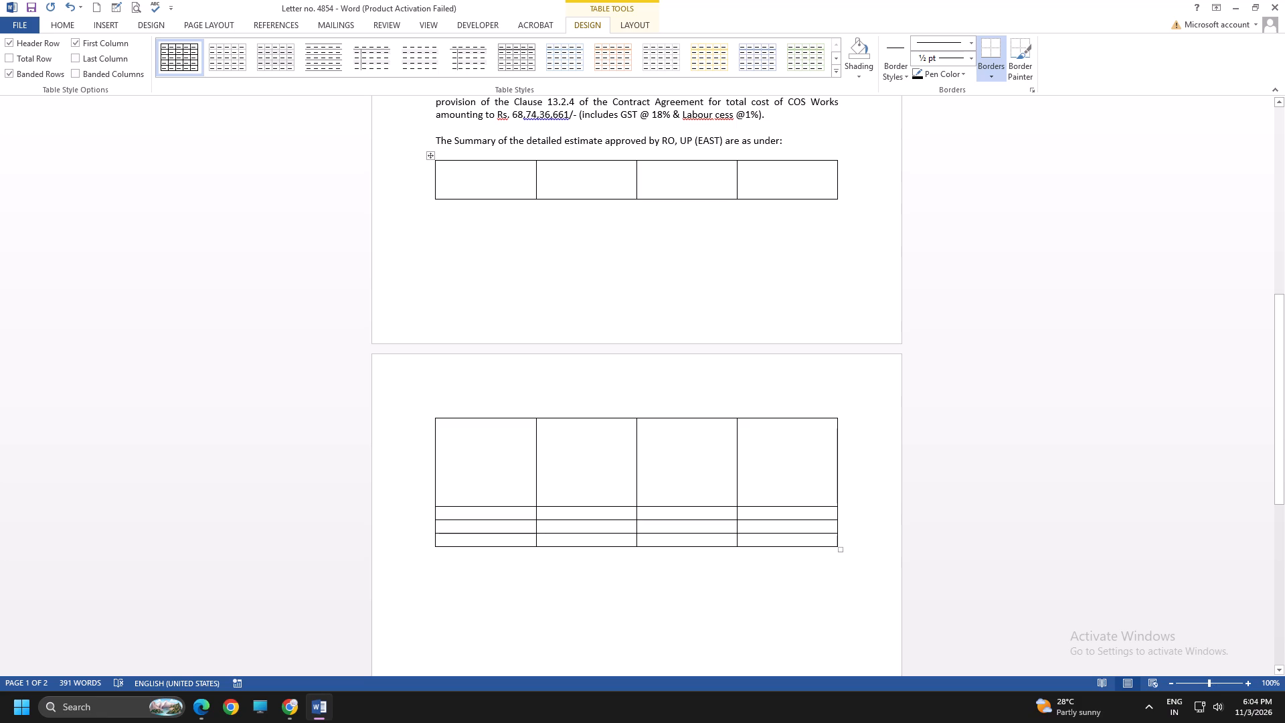
pyautogui.moveTo(583, 507); pyautogui.dragTo(584, 491)
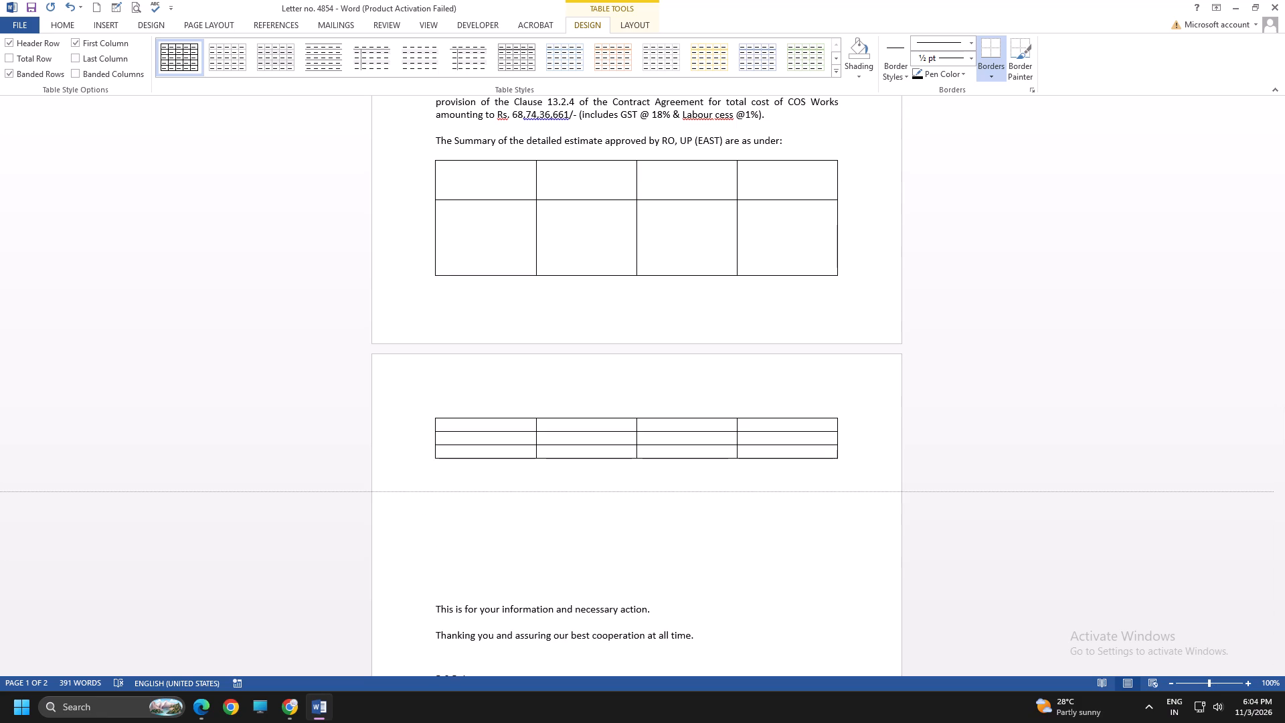
pyautogui.moveTo(584, 491); pyautogui.dragTo(586, 460)
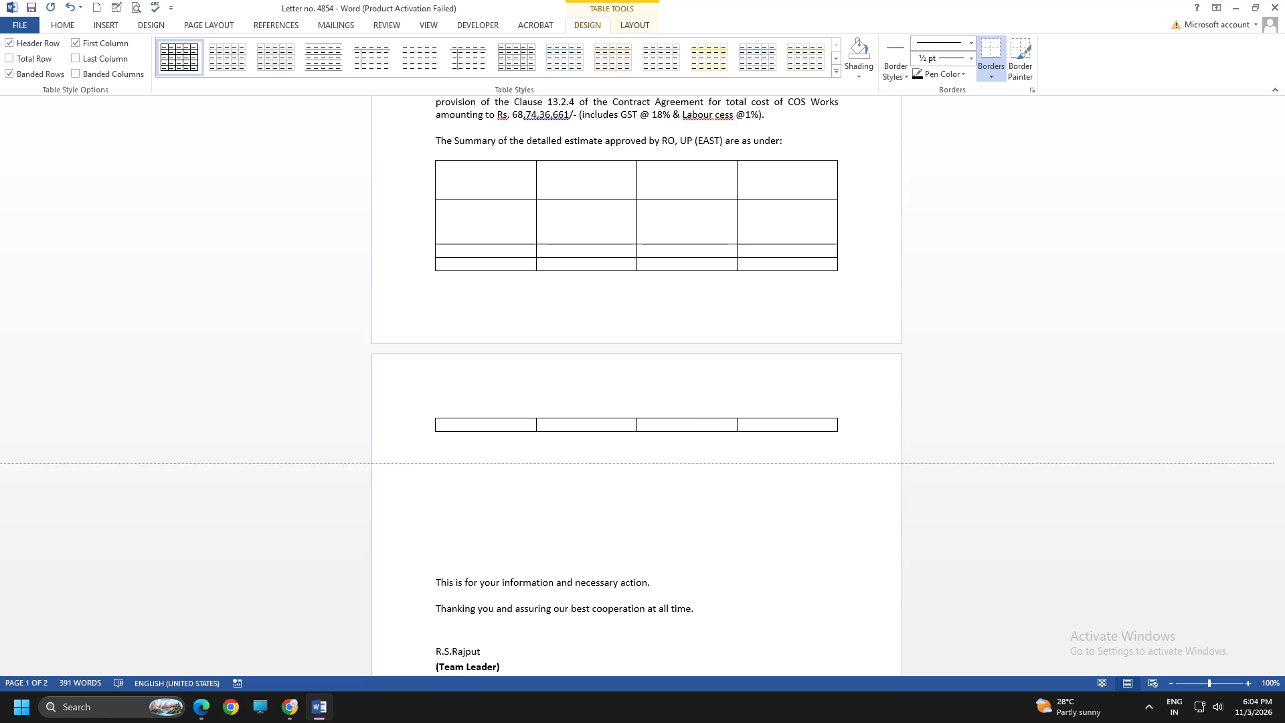
pyautogui.moveTo(586, 460); pyautogui.dragTo(586, 453)
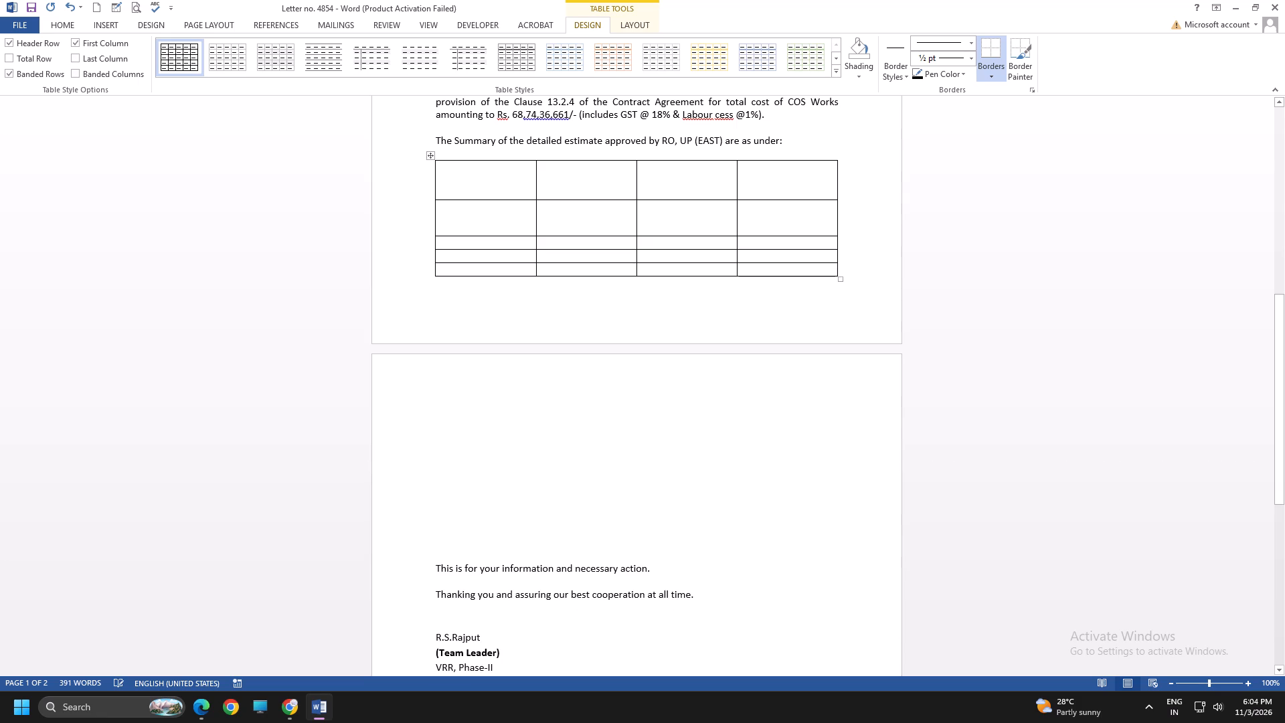
# Enter the headings "SI No." and "Description of COS" in the first two cells of the table's top row.
pyautogui.click(448, 171)
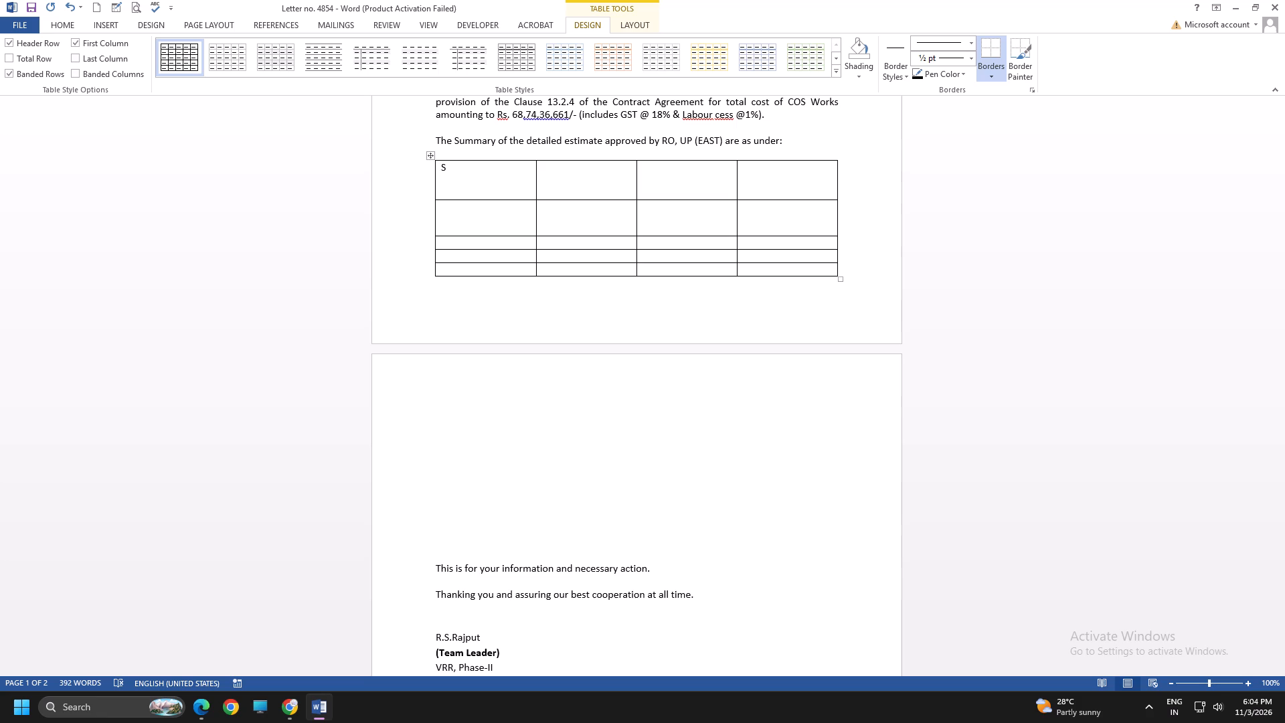
pyautogui.write('I N')
pyautogui.press('Right')
pyautogui.press('d')
pyautogui.write('escriptio')
pyautogui.write('n of')
pyautogui.press('space')
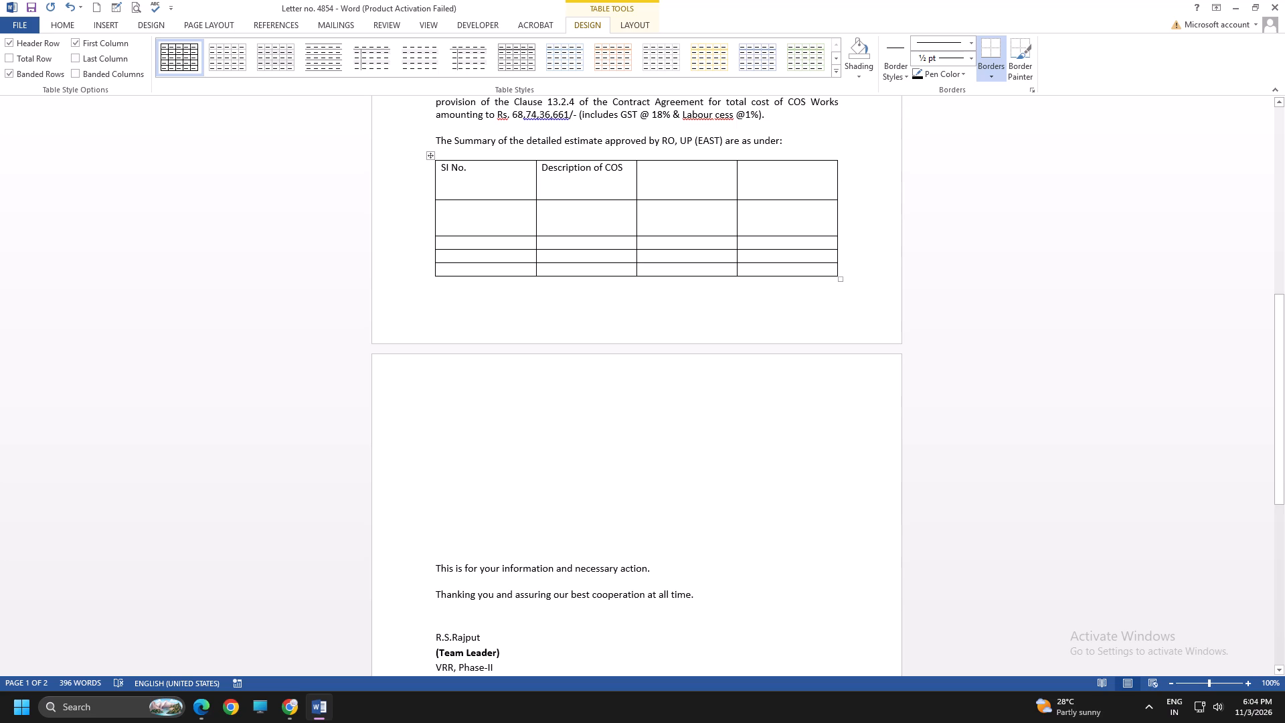
# Set the "Description of COS" heading to font size 11 and copy its formatting to the "SI No." heading.
pyautogui.click(649, 168)
pyautogui.moveTo(622, 167); pyautogui.dragTo(614, 166)
pyautogui.moveTo(614, 166); pyautogui.dragTo(562, 177)
pyautogui.rightClick(563, 168)
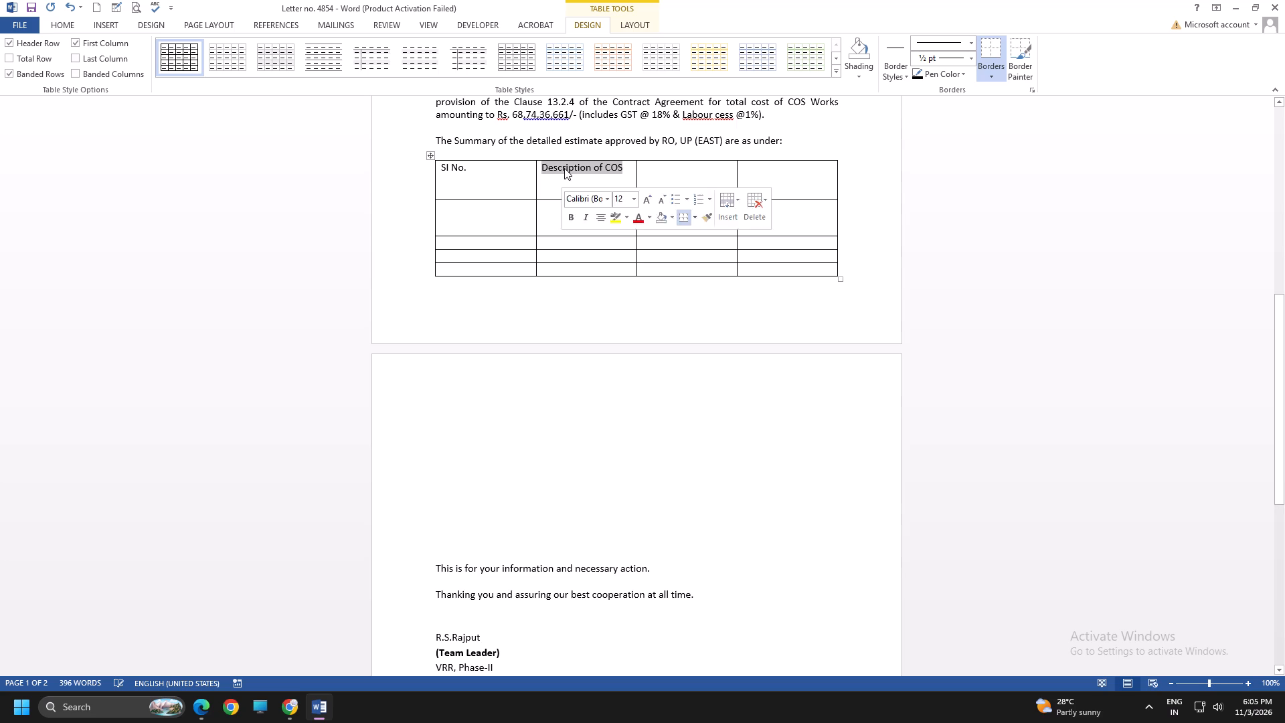
pyautogui.rightClick(598, 163)
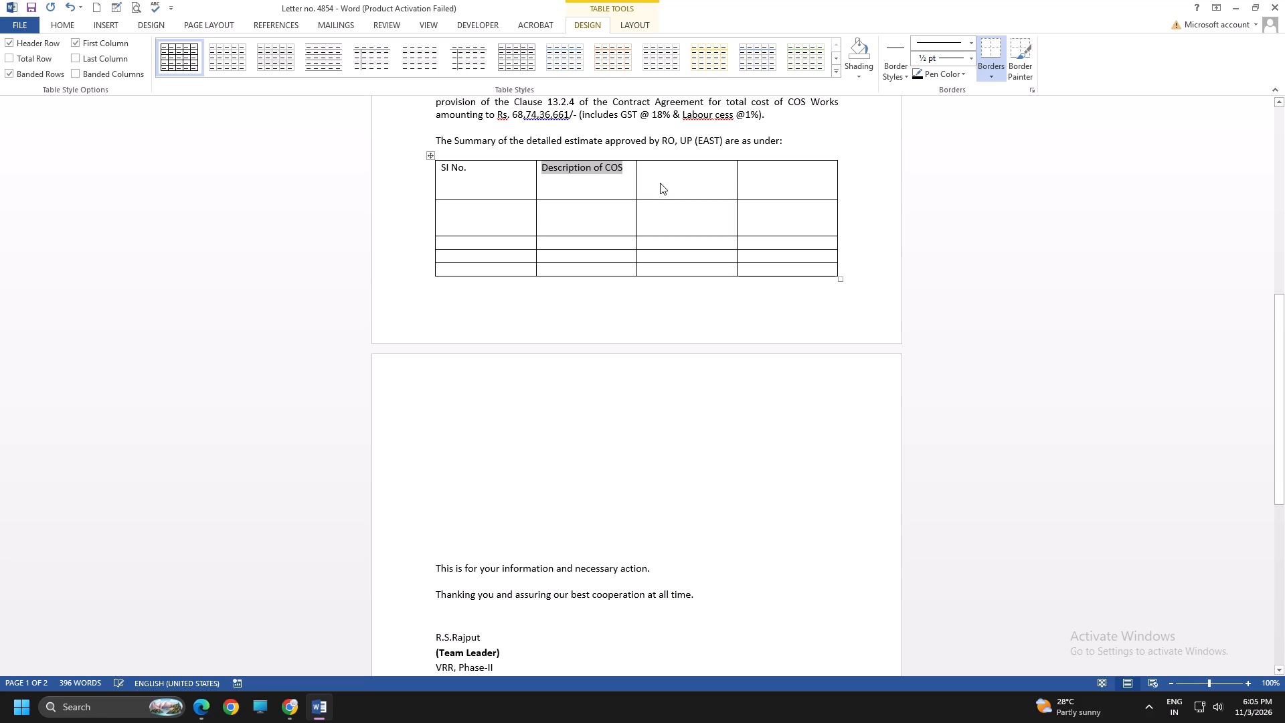
pyautogui.rightClick(609, 167)
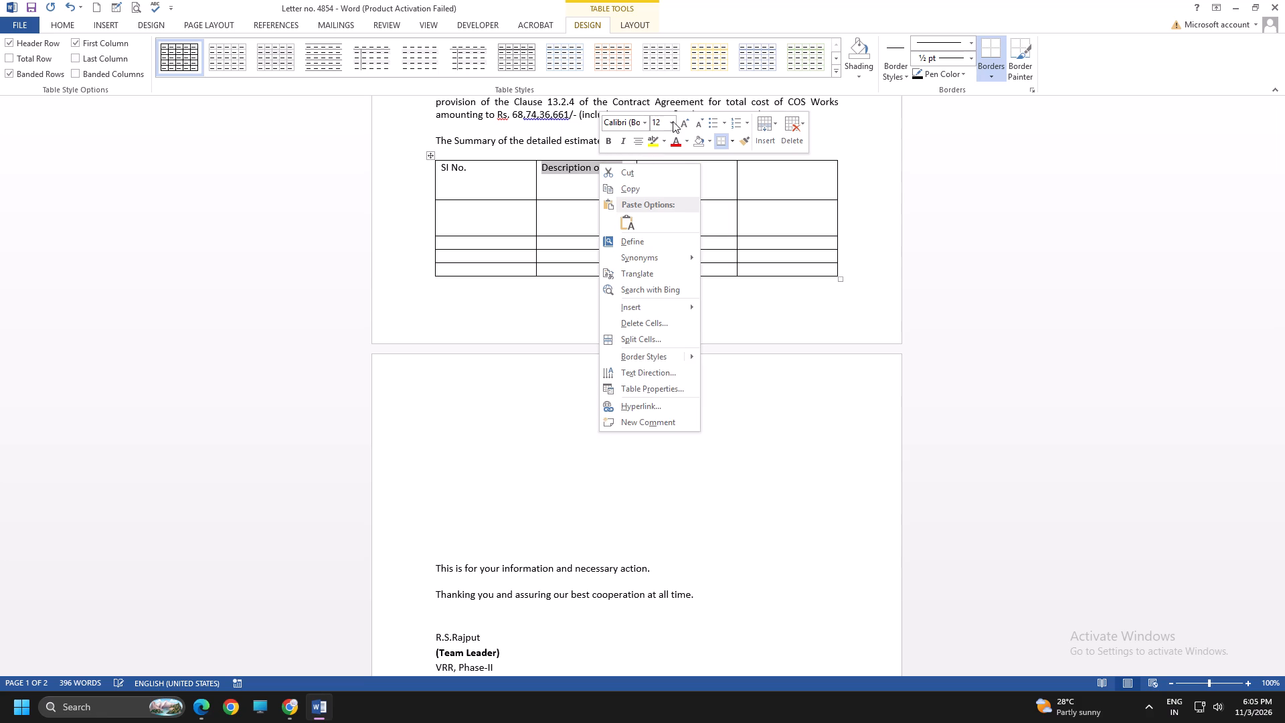
pyautogui.click(673, 121)
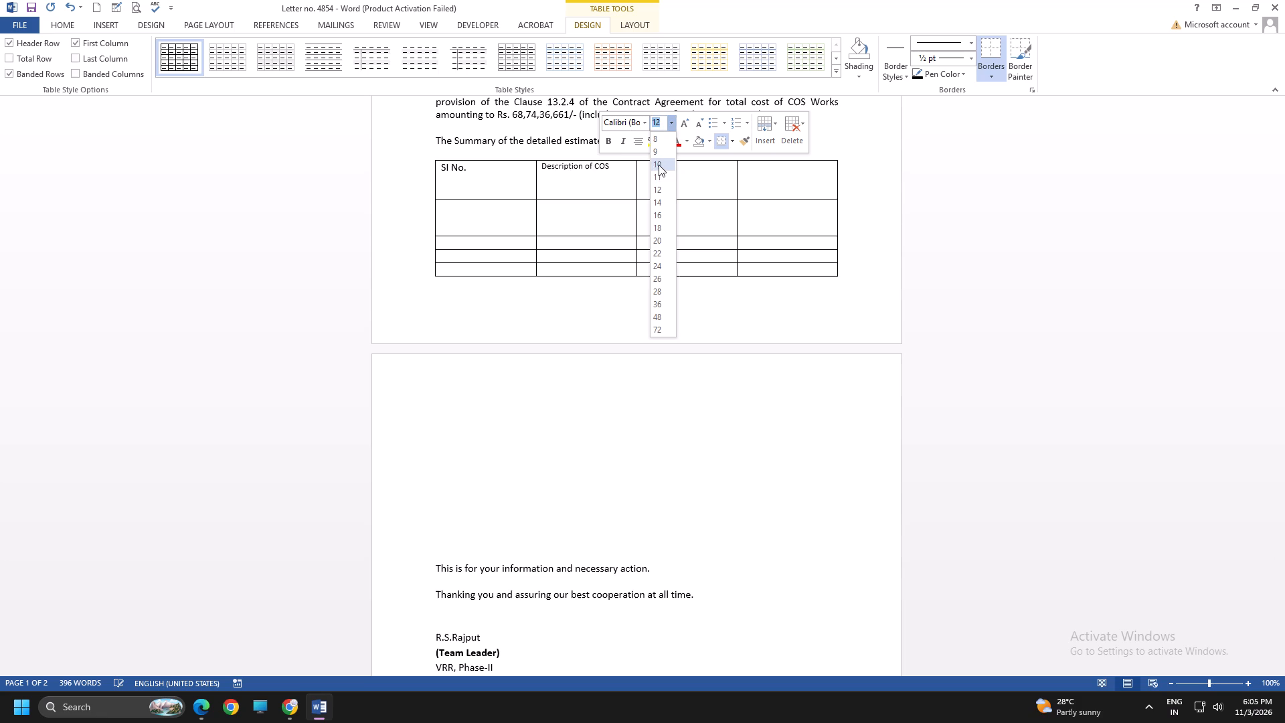
pyautogui.click(659, 180)
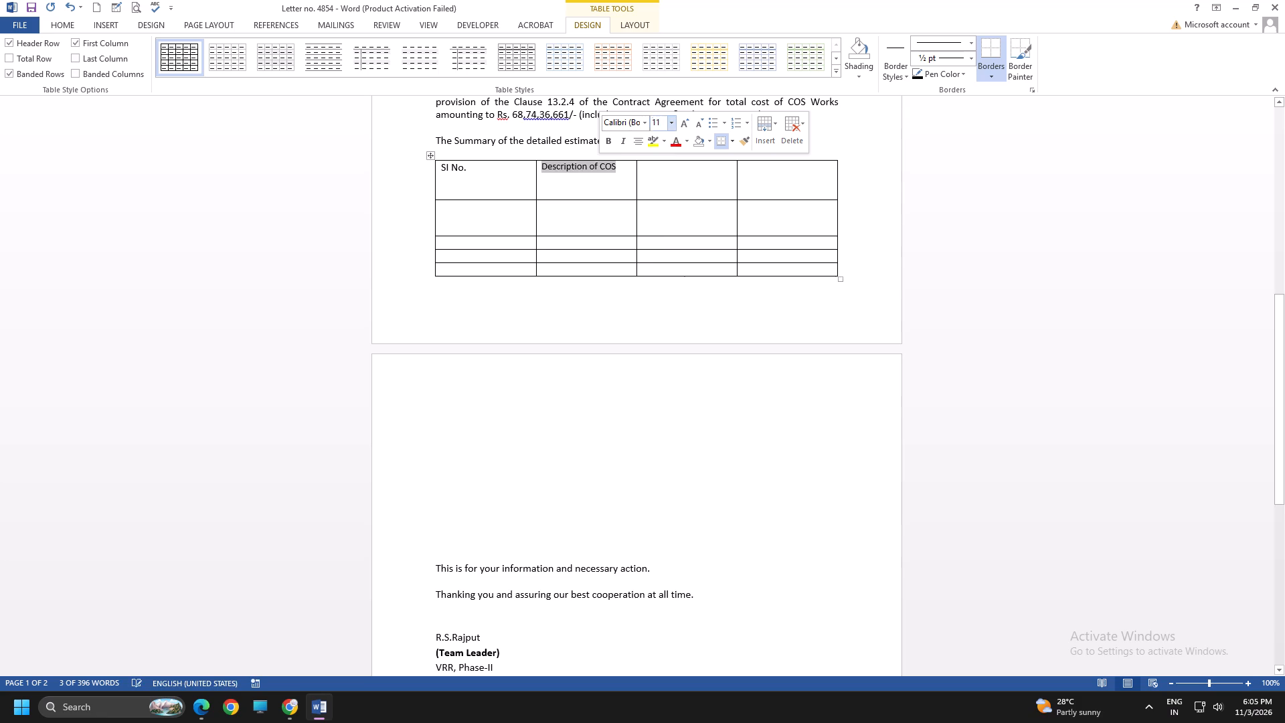
pyautogui.click(749, 137)
pyautogui.moveTo(504, 167); pyautogui.dragTo(442, 172)
# Enter the third column heading "In-principle approved COS amount (in Rs.)".
pyautogui.click(655, 169)
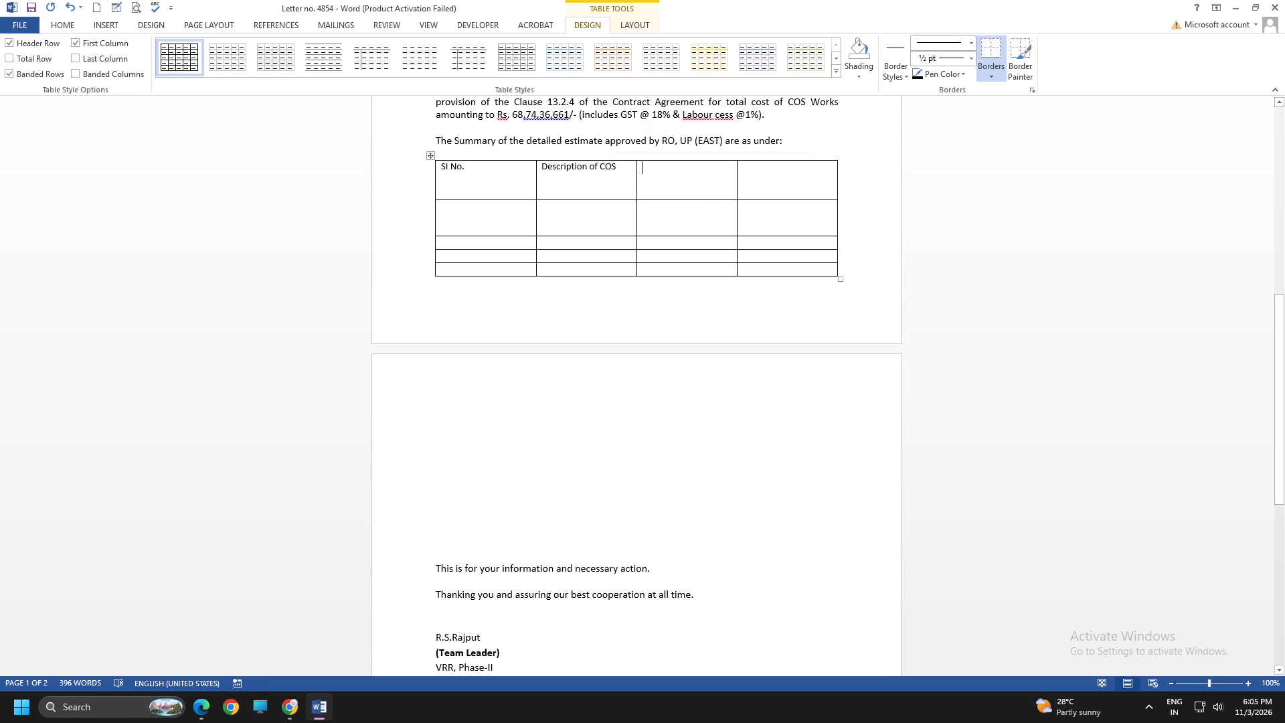
pyautogui.press('BackSpace')
pyautogui.write('IN')
pyautogui.write('-principle')
pyautogui.press('space')
pyautogui.write('approved')
pyautogui.press('space')
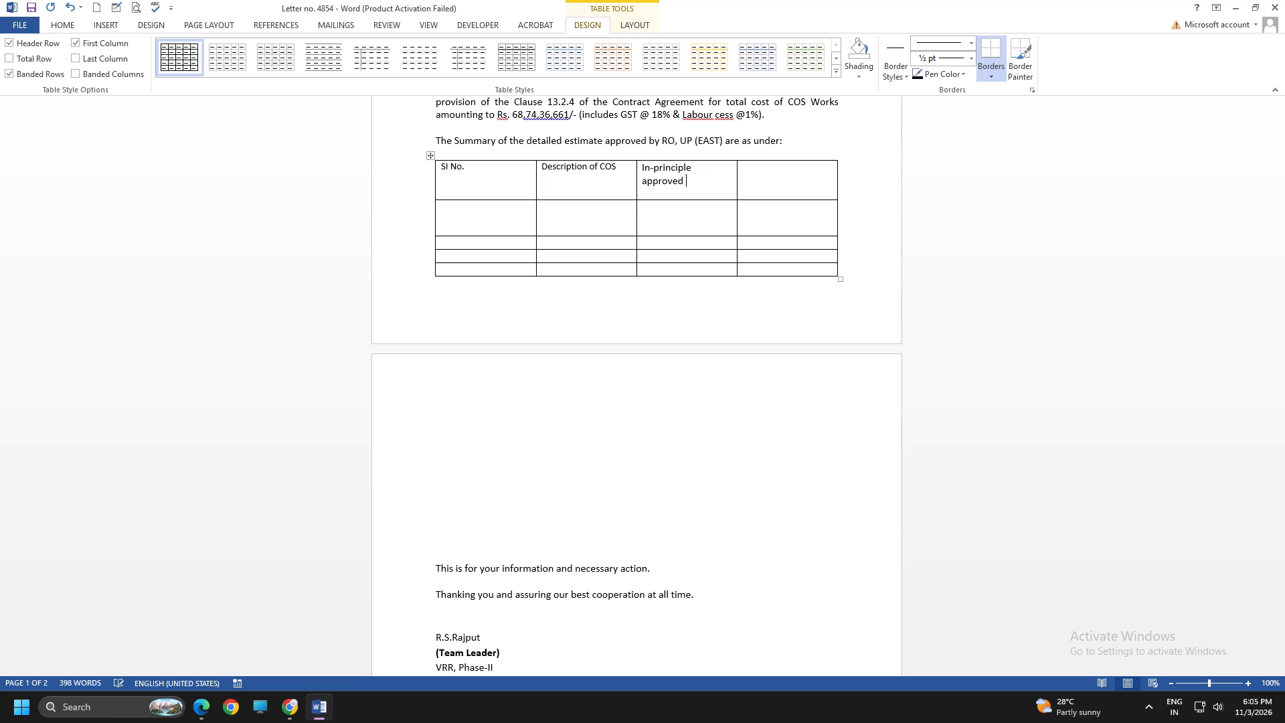
pyautogui.write('COS')
pyautogui.press('space')
pyautogui.write('amount')
pyautogui.press('space')
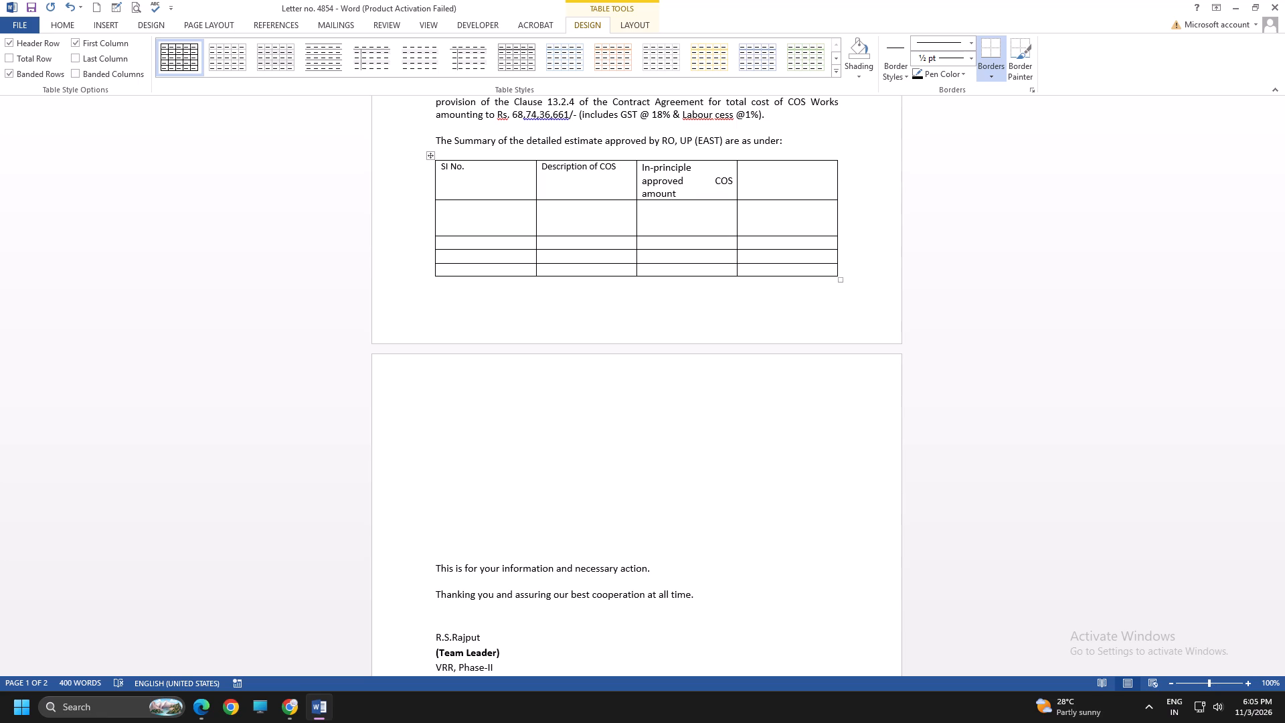
pyautogui.write('()')
pyautogui.press('Left')
pyautogui.write('in')
pyautogui.press('space')
pyautogui.write('s.')
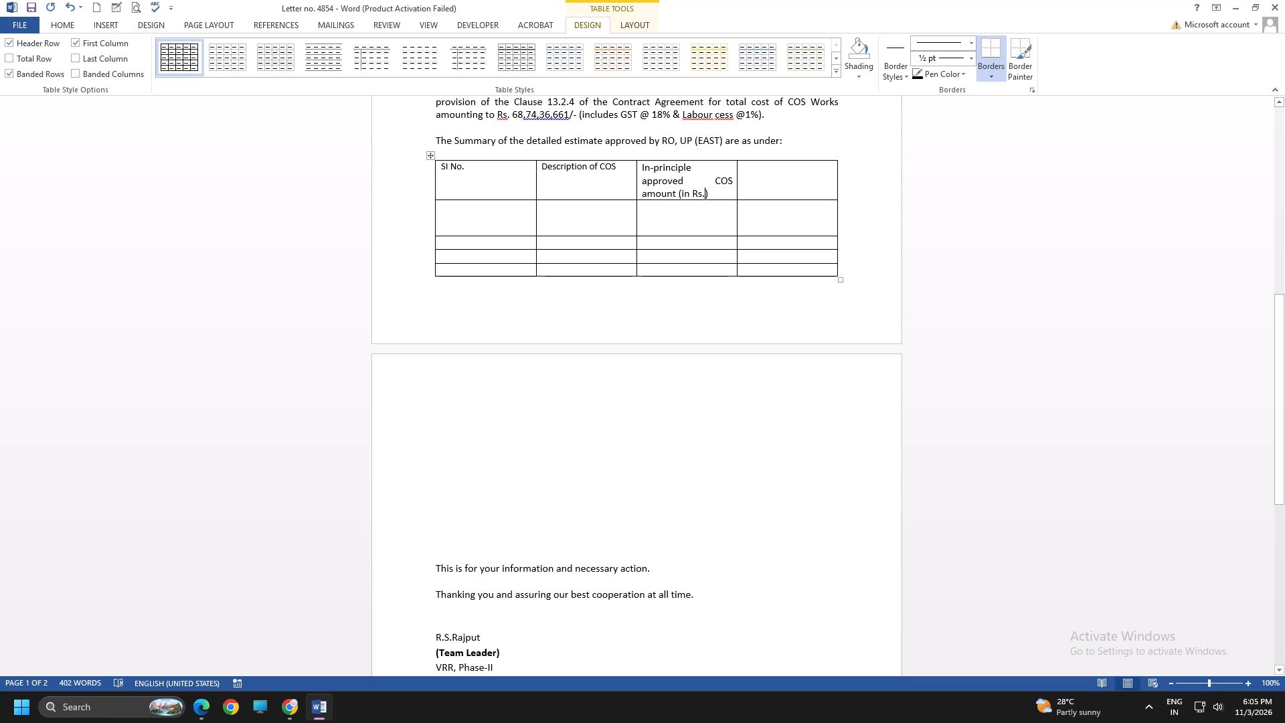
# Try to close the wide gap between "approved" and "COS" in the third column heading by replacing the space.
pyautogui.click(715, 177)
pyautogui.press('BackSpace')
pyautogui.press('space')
# Centre the third column heading "In-principle approved COS amount (in Rs.)" horizontally in its cell.
pyautogui.click(641, 167)
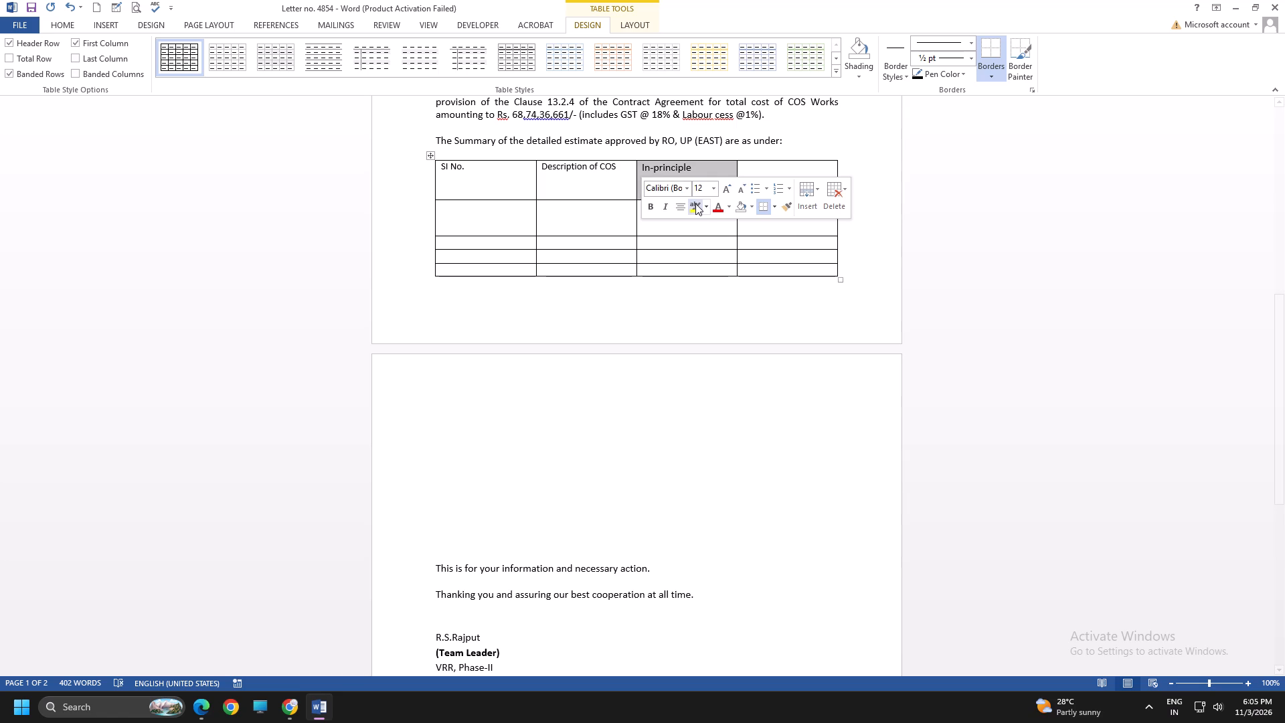
pyautogui.click(679, 204)
pyautogui.click(695, 160)
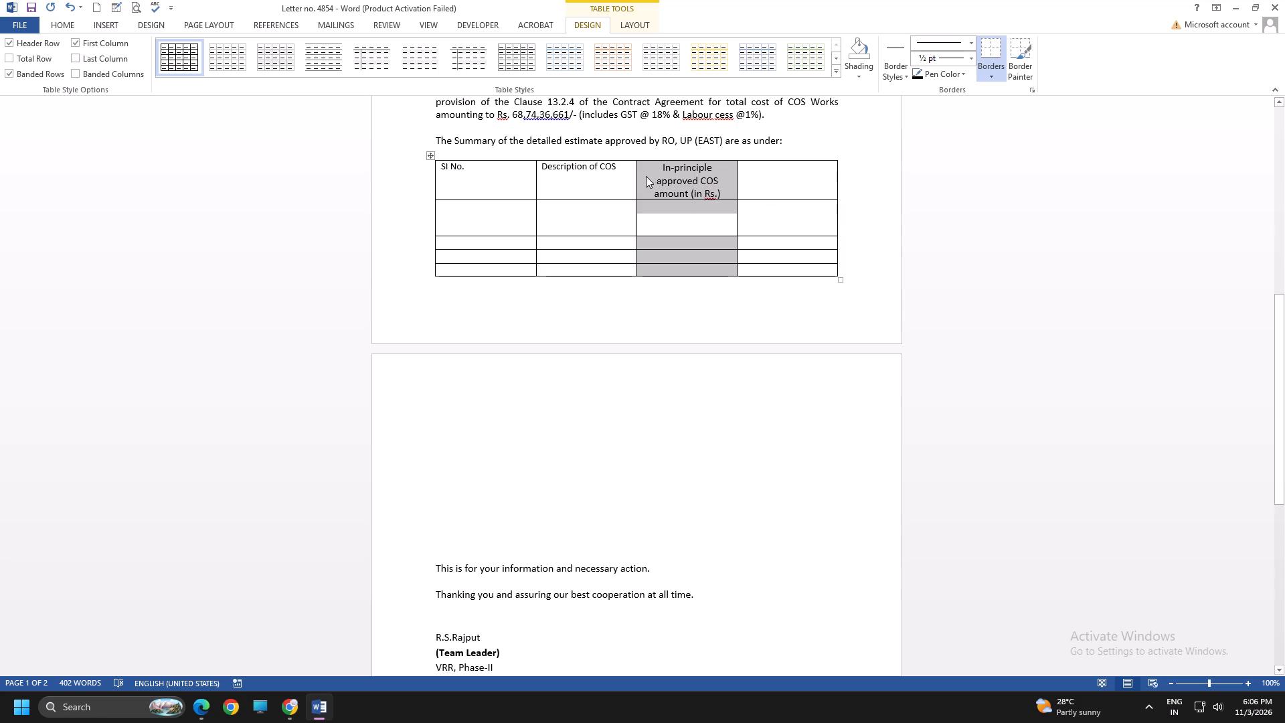
pyautogui.click(659, 177)
# Enter the fourth column heading "Final cost of COS as per approved Drawings (in Rs.)".
pyautogui.click(758, 169)
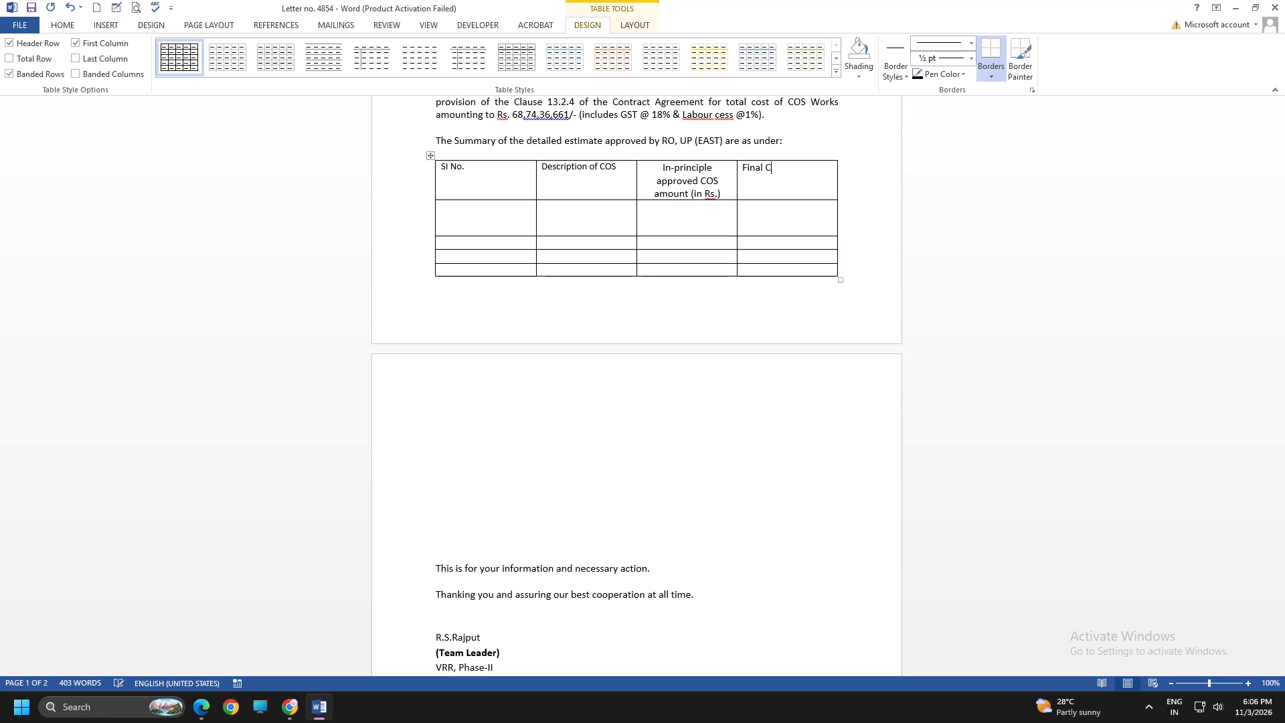
pyautogui.write('ost')
pyautogui.press('BackSpace')
pyautogui.press('BackSpace')
pyautogui.press('BackSpace')
pyautogui.press('BackSpace')
pyautogui.press('BackSpace')
pyautogui.press('BackSpace')
pyautogui.write('n cost')
pyautogui.press('space')
pyautogui.press('Left')
pyautogui.press('Left')
pyautogui.press('Left')
pyautogui.press('Left')
pyautogui.press('Left')
pyautogui.press('Left')
pyautogui.press('BackSpace')
pyautogui.press('l')
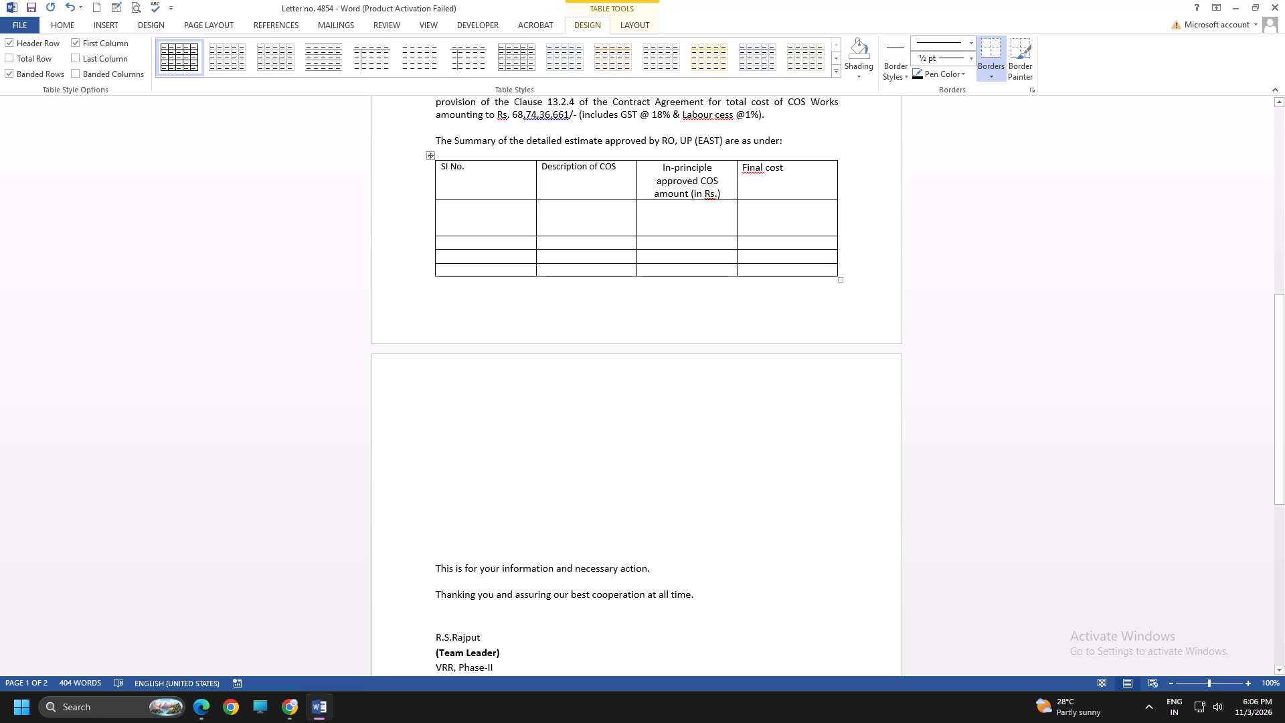
pyautogui.press('Right')
pyautogui.press('Right')
pyautogui.press('Right')
pyautogui.press('Right')
pyautogui.press('Right')
pyautogui.press('Right')
pyautogui.write('of c')
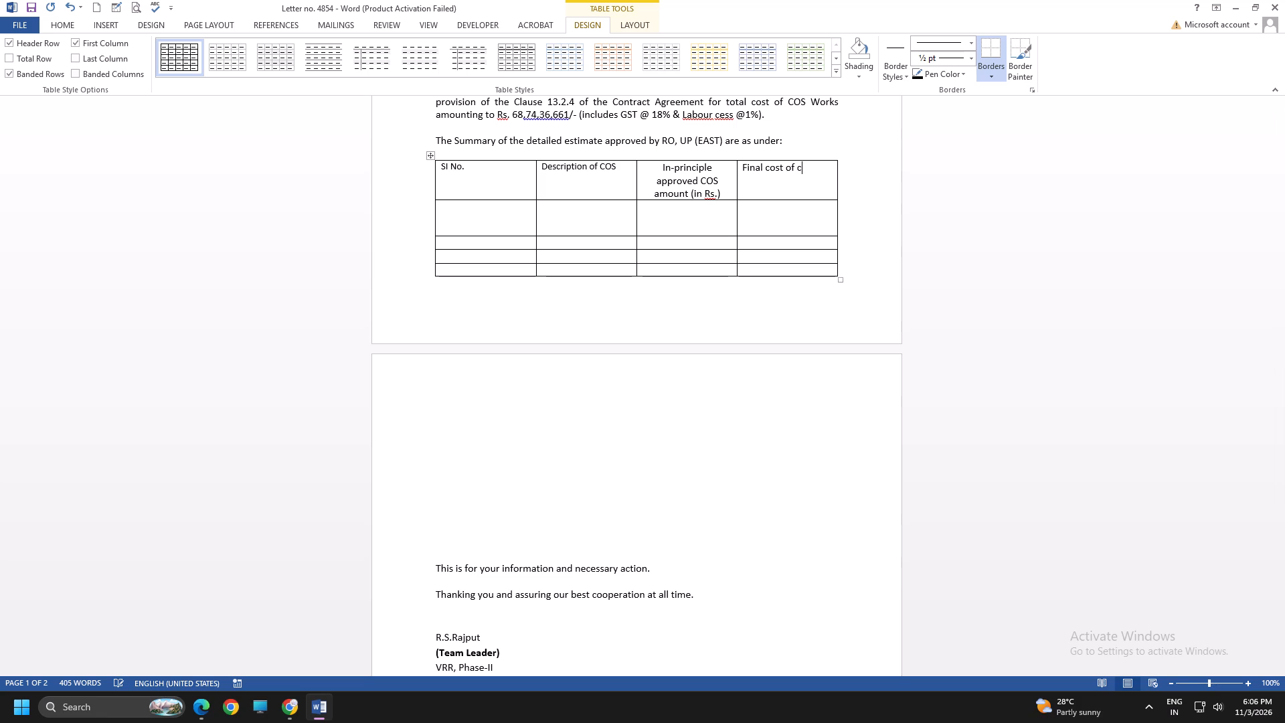
pyautogui.press('BackSpace')
pyautogui.press('BackSpace')
pyautogui.write('er')
pyautogui.press('space')
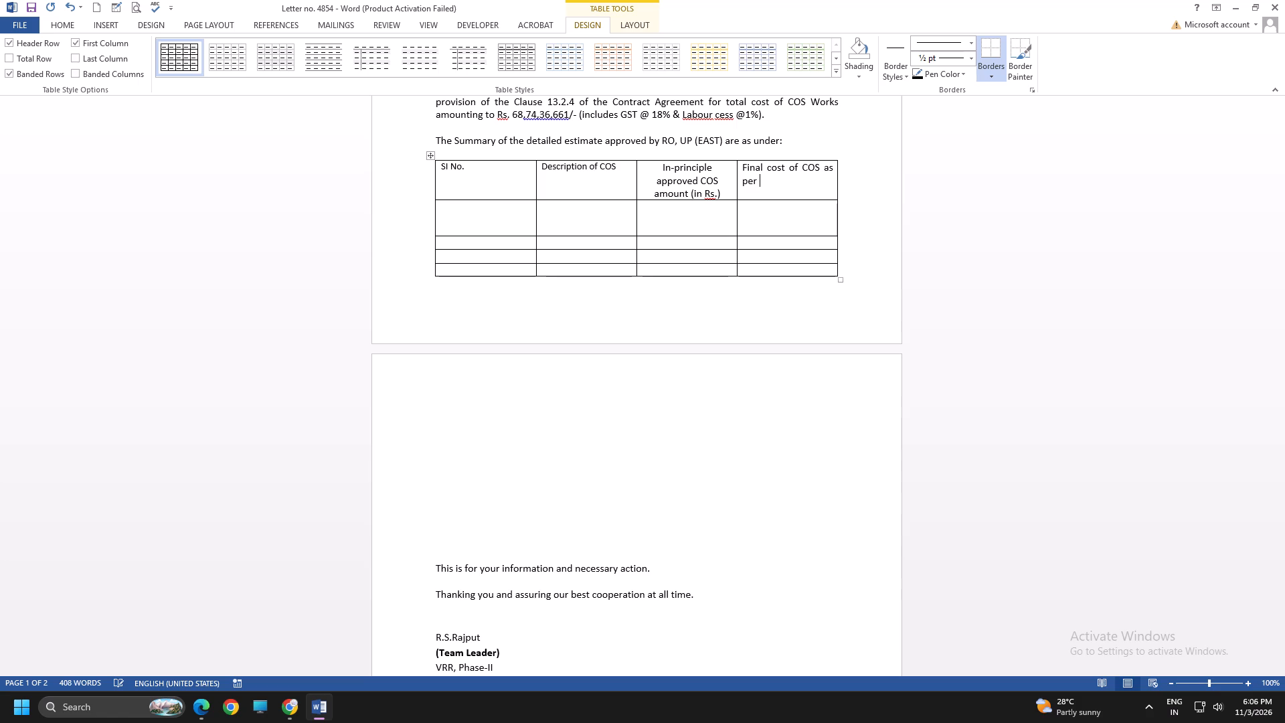
pyautogui.write('approved')
pyautogui.press('space')
pyautogui.write('()')
pyautogui.press('Left')
pyautogui.write('in')
pyautogui.press('space')
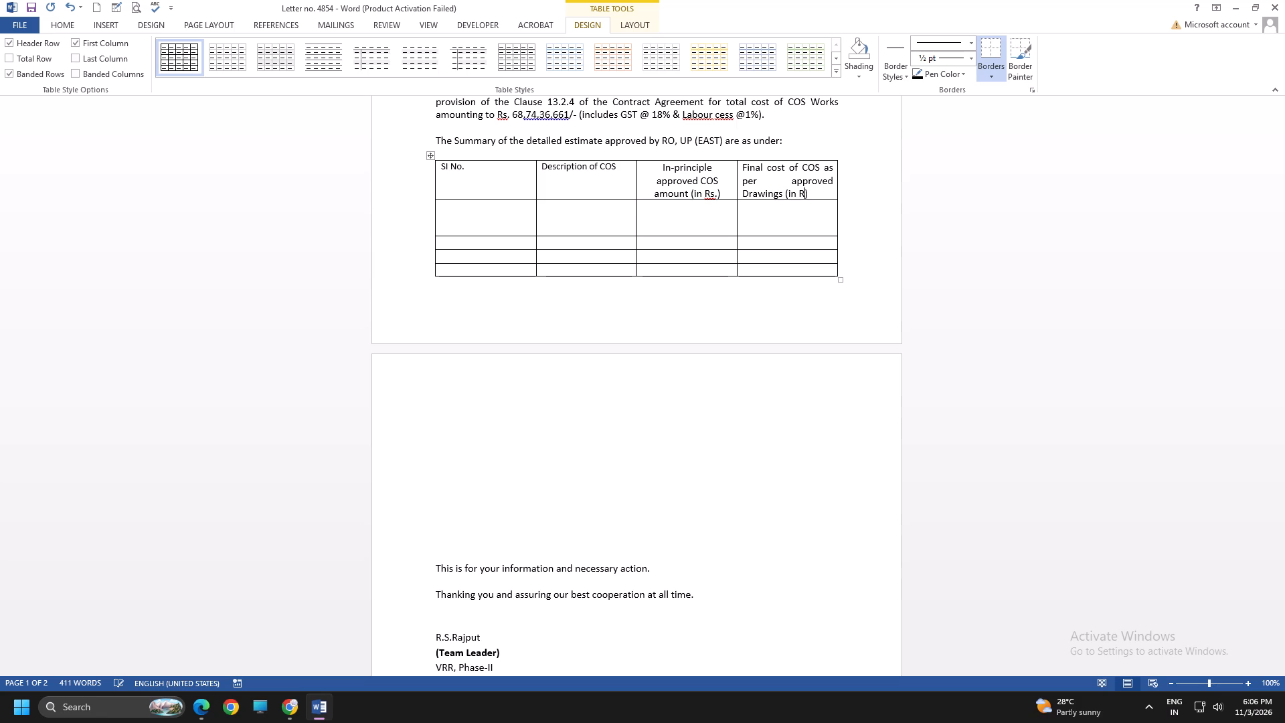
pyautogui.write('s.')
# Centre the fourth column heading "Final cost of COS as per approved Drawings (in Rs.)" horizontally in its cell.
pyautogui.moveTo(744, 169); pyautogui.dragTo(814, 201)
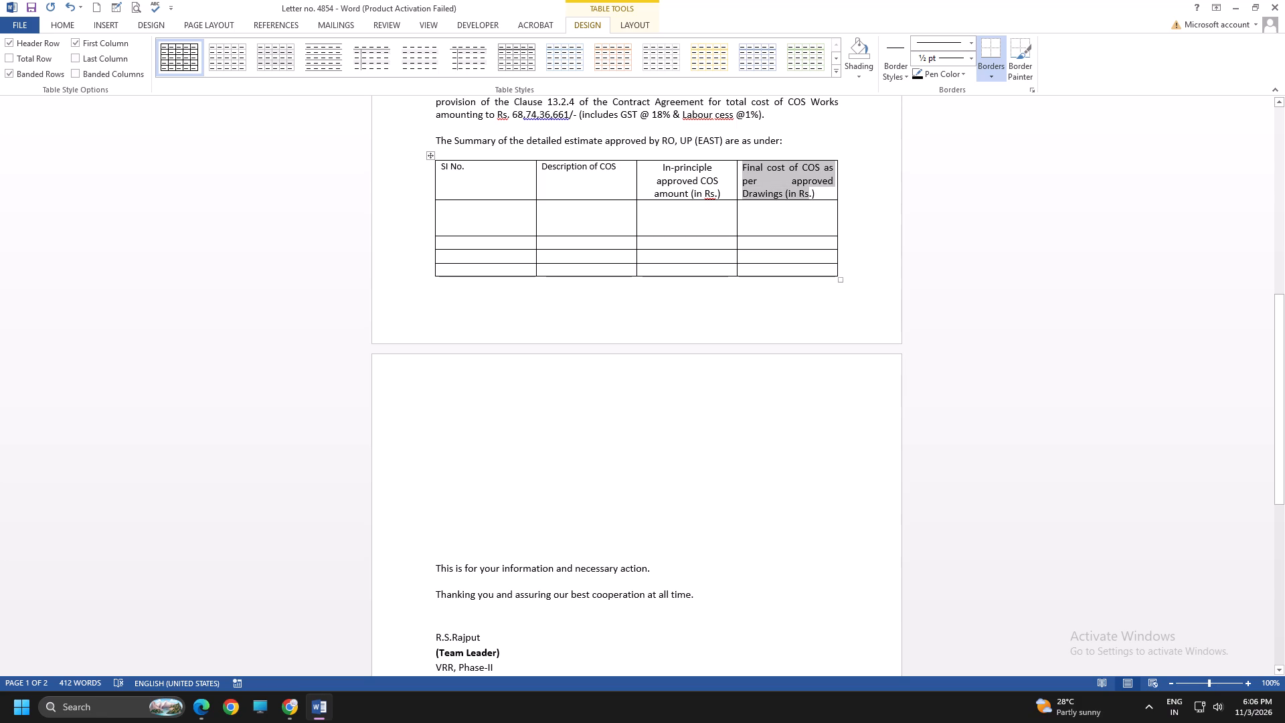
pyautogui.moveTo(814, 201); pyautogui.dragTo(815, 196)
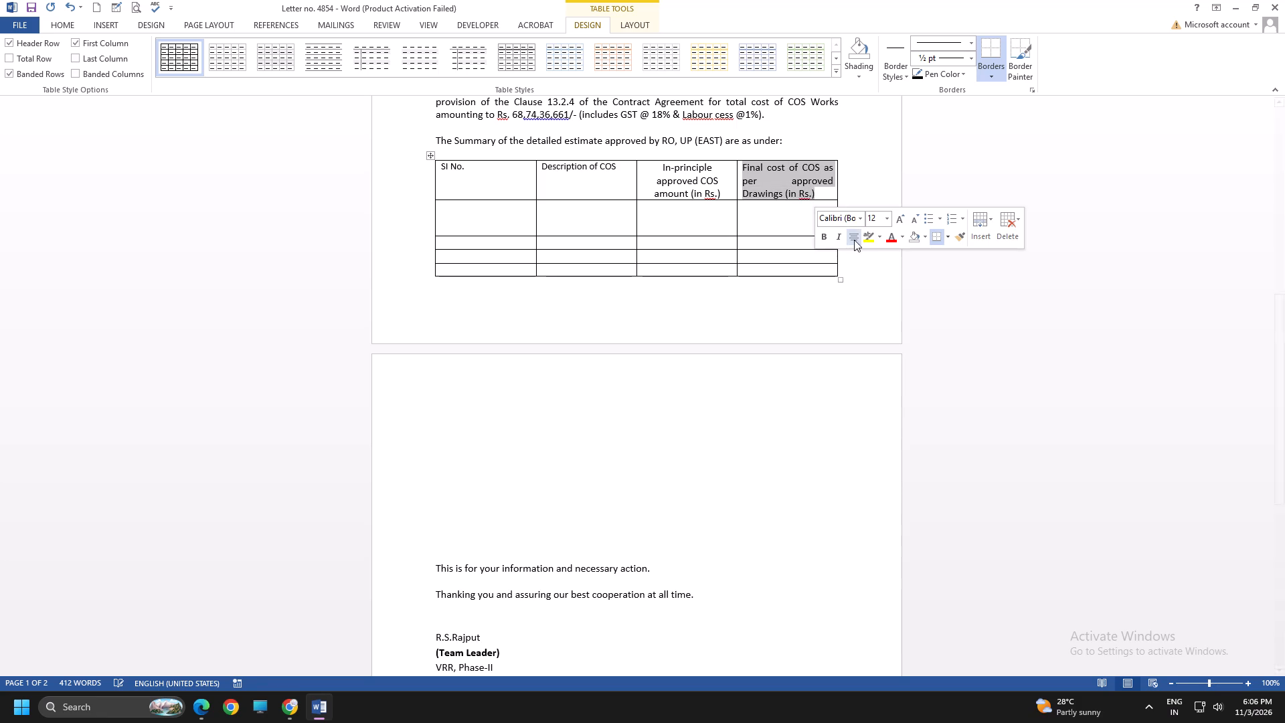
pyautogui.click(854, 240)
pyautogui.click(827, 174)
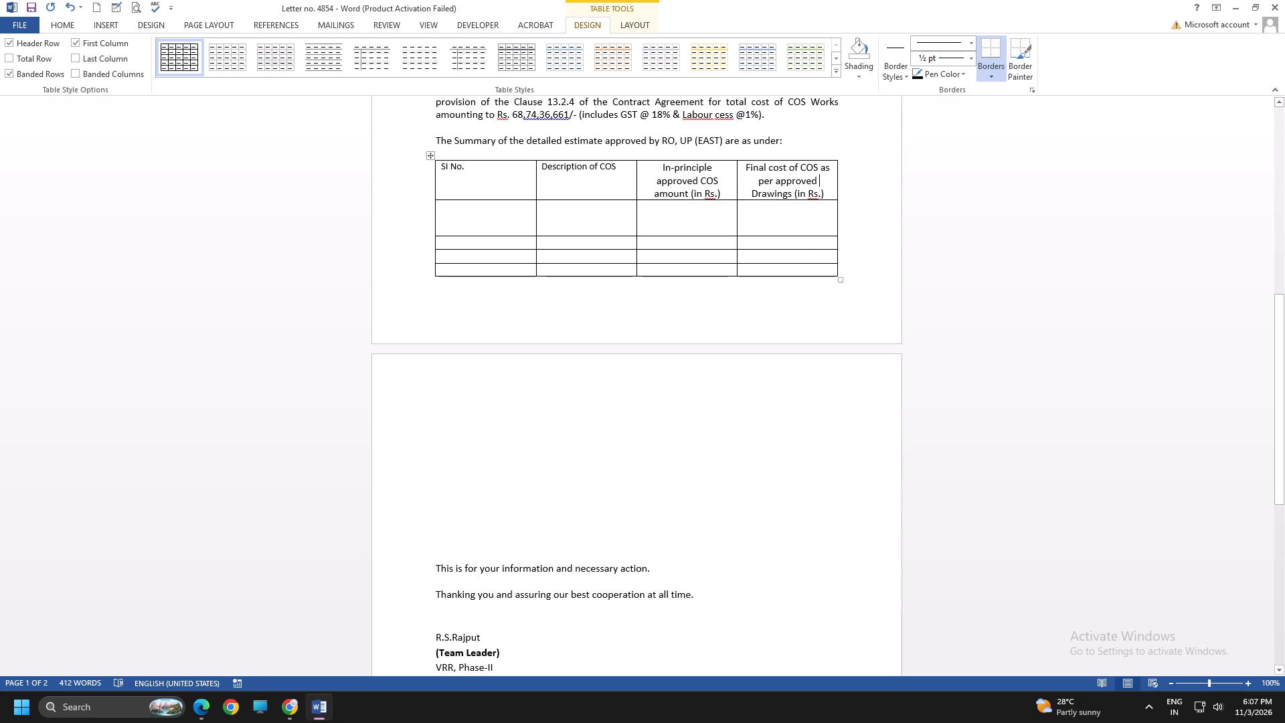
# Enter the serial numbers 1, 2, 6 and 7 down the "SI No." column, one in each row below the heading.
pyautogui.click(450, 210)
pyautogui.press('1')
pyautogui.click(469, 244)
pyautogui.press('2')
pyautogui.click(477, 259)
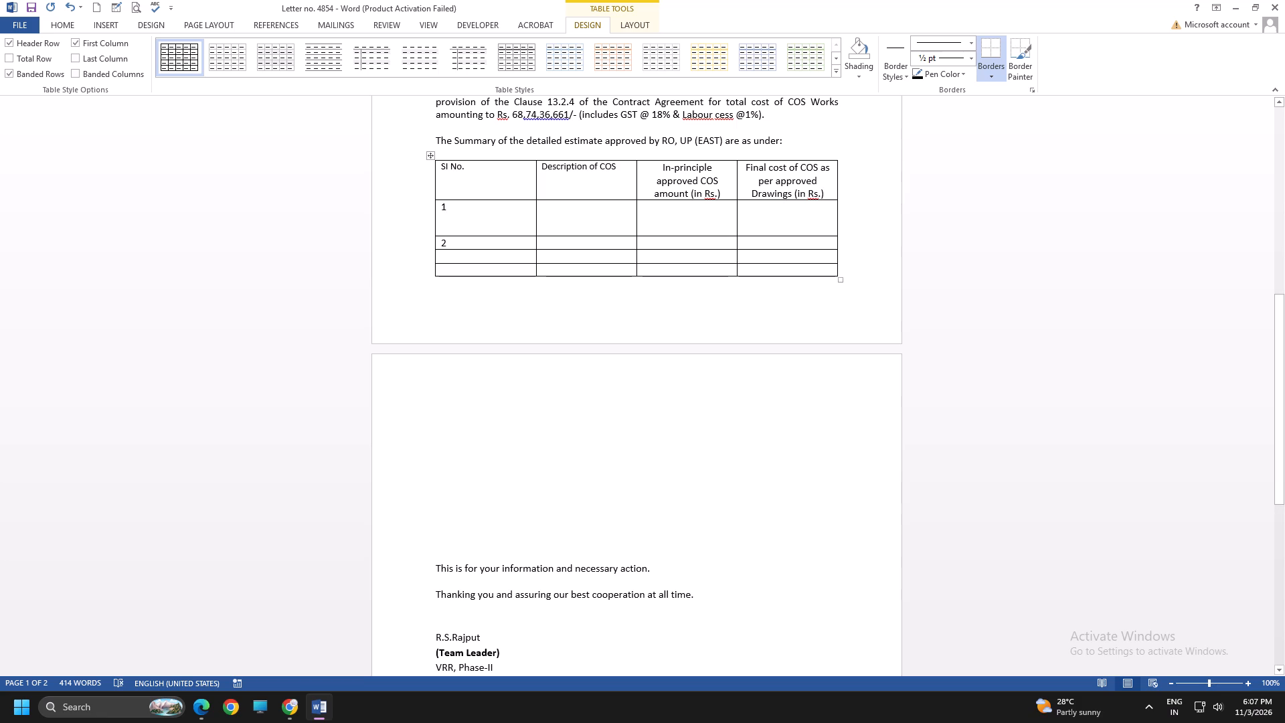
pyautogui.press('6')
pyautogui.click(473, 274)
pyautogui.click(473, 274)
pyautogui.press('7')
# Centre the serial numbers 1, 2, 6 and 7 horizontally in the "SI No." column.
pyautogui.click(440, 205)
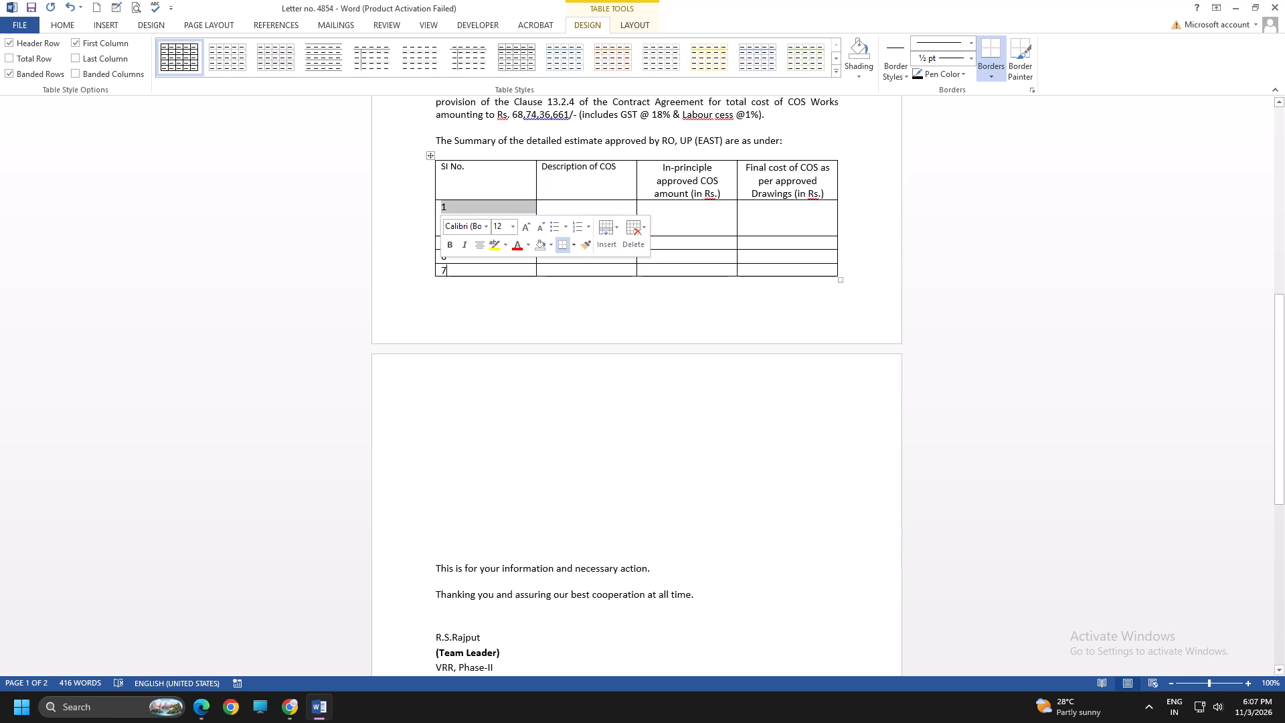
pyautogui.click(479, 209)
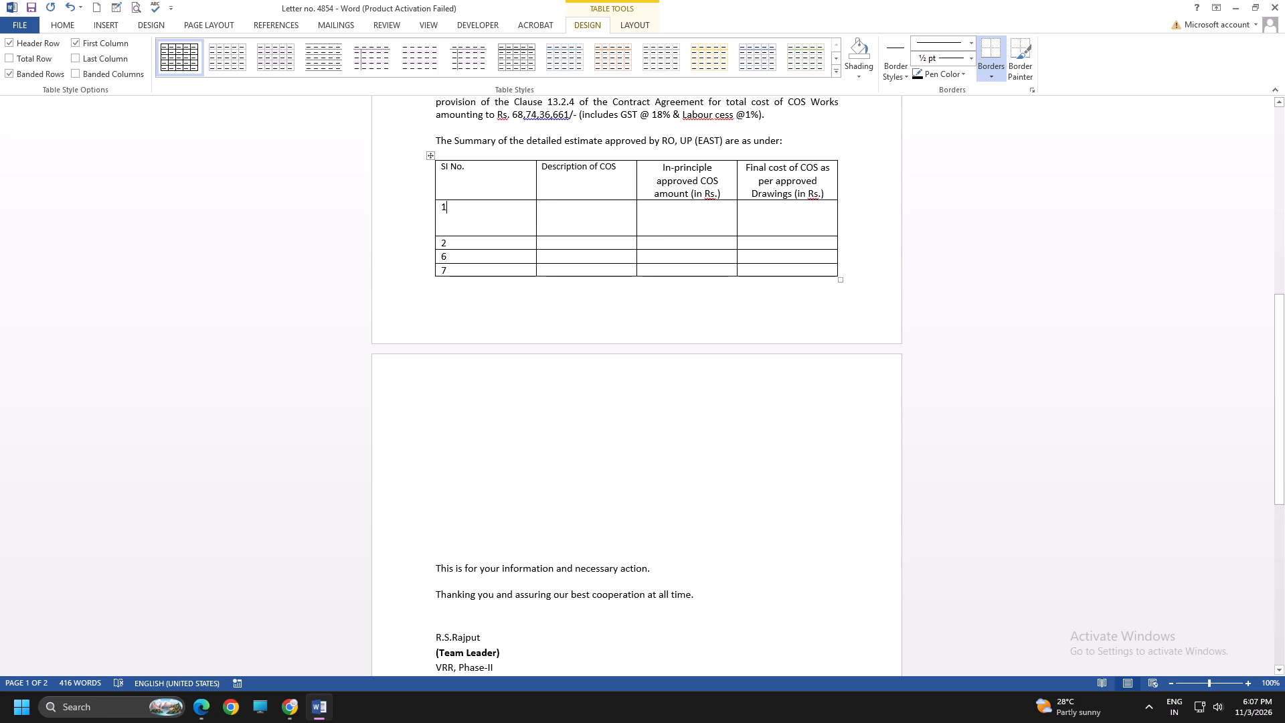
pyautogui.moveTo(444, 206); pyautogui.dragTo(442, 233)
pyautogui.moveTo(442, 233); pyautogui.dragTo(439, 266)
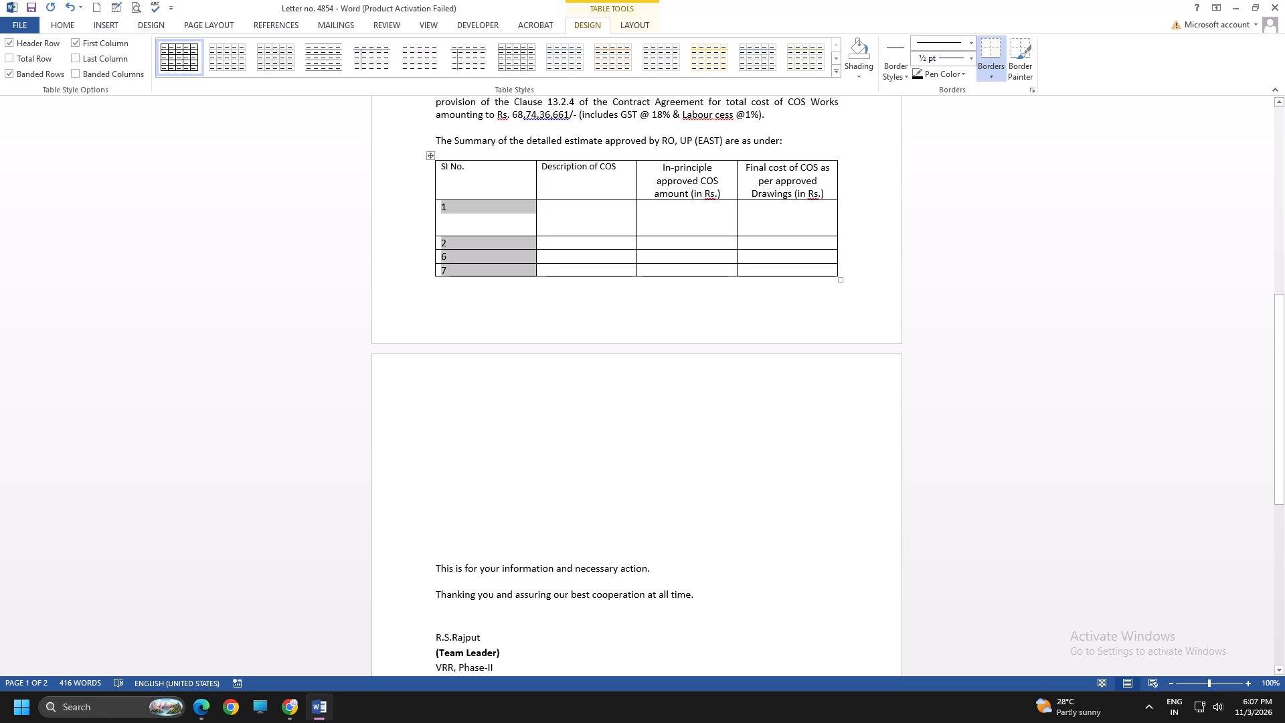
pyautogui.moveTo(439, 266); pyautogui.dragTo(439, 272)
pyautogui.rightClick(446, 262)
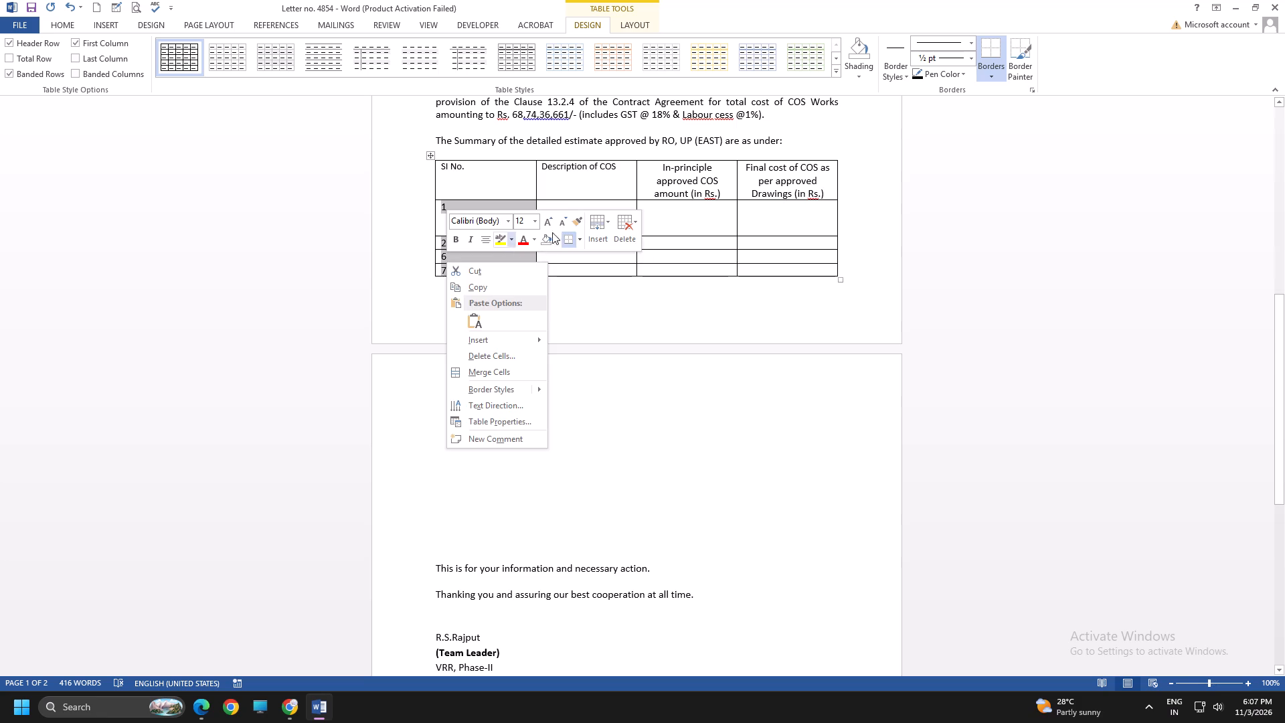
pyautogui.click(489, 242)
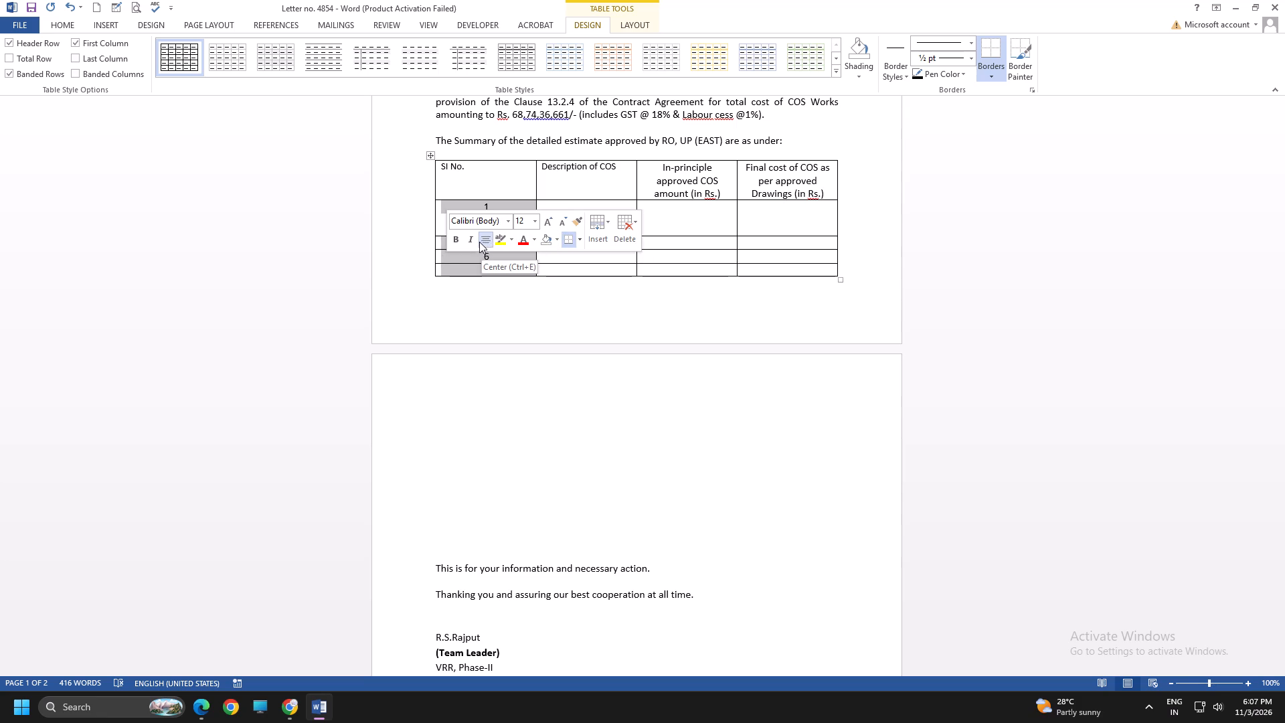
pyautogui.click(519, 287)
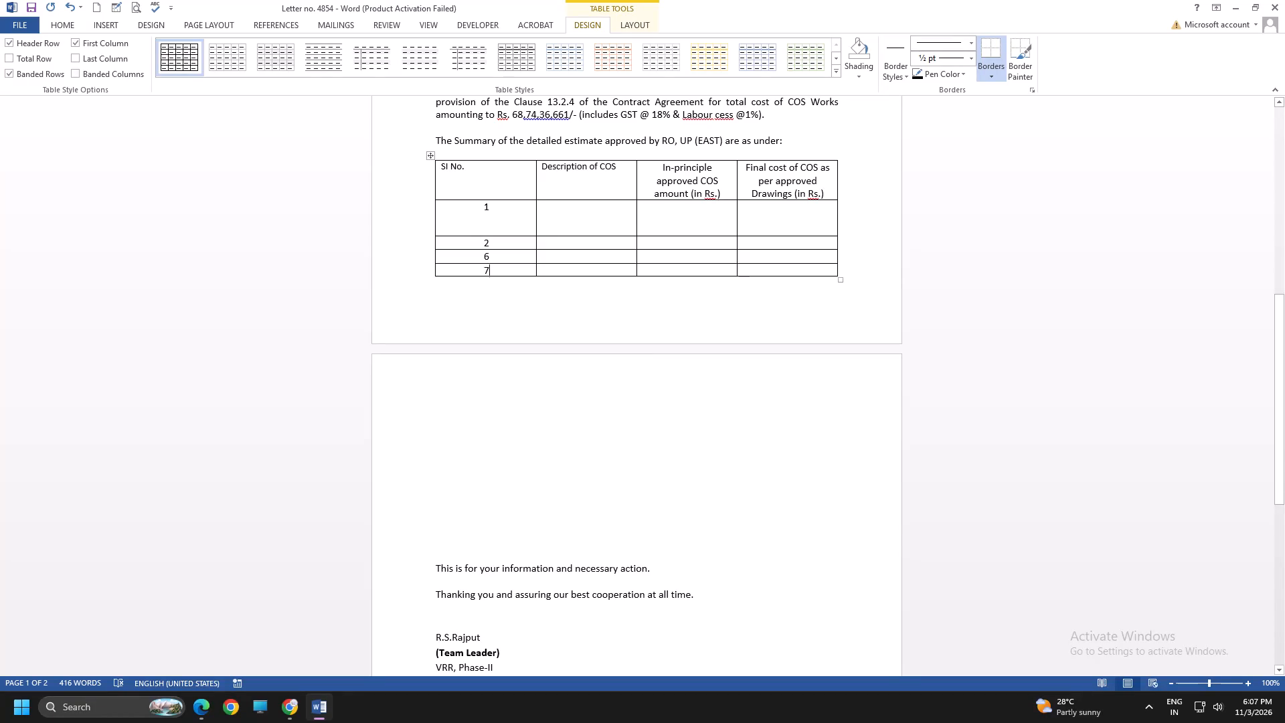
# Begin the row 1 entry in the "Description of COS" column with "Proposal for laying of".
pyautogui.click(572, 210)
pyautogui.press('p')
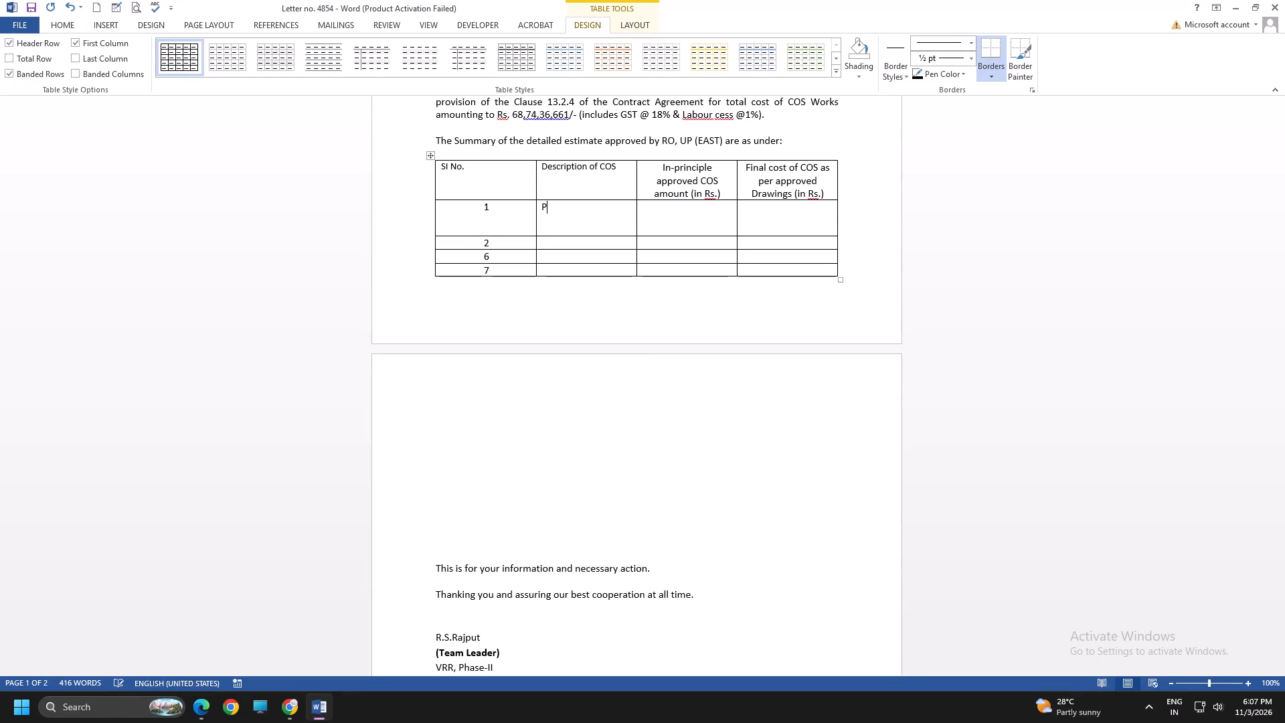
pyautogui.write('roposal for layim=ng')
pyautogui.press('BackSpace')
pyautogui.press('BackSpace')
pyautogui.press('BackSpace')
pyautogui.press('BackSpace')
pyautogui.write('ng')
pyautogui.press('space')
pyautogui.write('OF')
pyautogui.press('space')
pyautogui.press('BackSpace')
pyautogui.press('BackSpace')
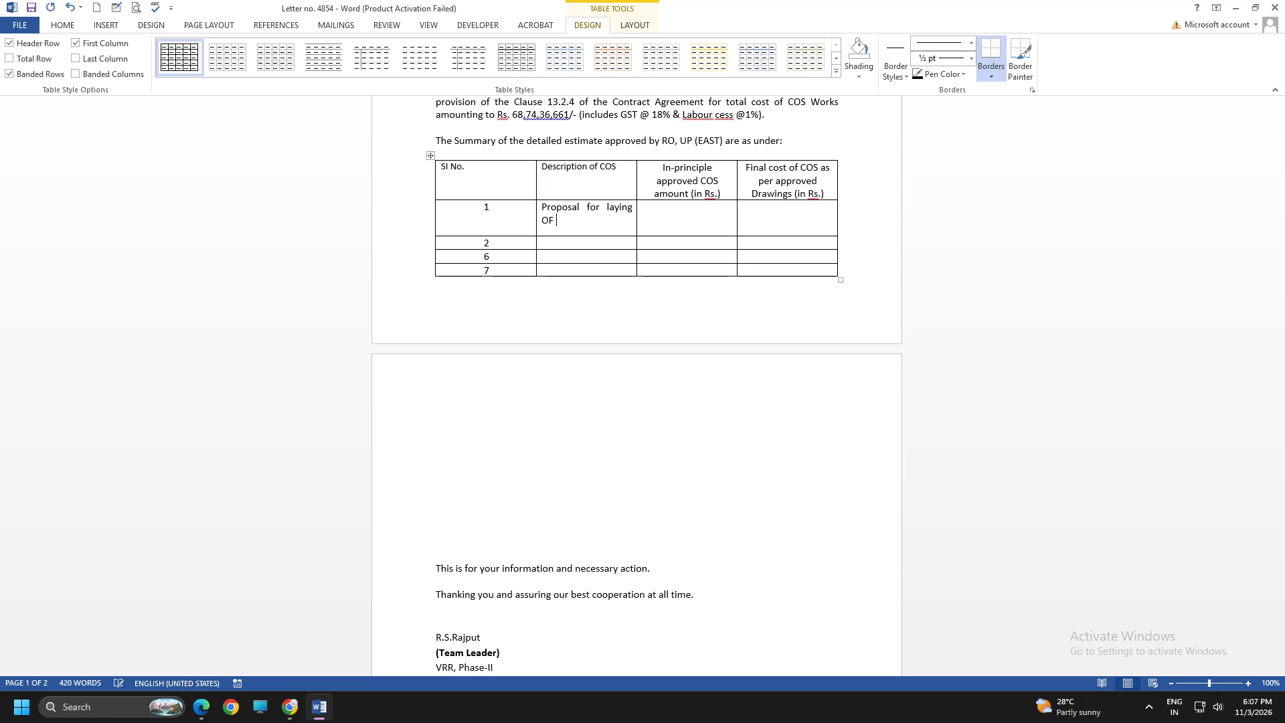
pyautogui.press('BackSpace')
pyautogui.press('BackSpace')
pyautogui.press('space')
pyautogui.write('o')
# Continue the row 1 description with "Stone Mastic Asphalt (SMA)".
pyautogui.write('tone')
pyautogui.press('space')
pyautogui.press('a')
pyautogui.press('s')
pyautogui.write('pha')
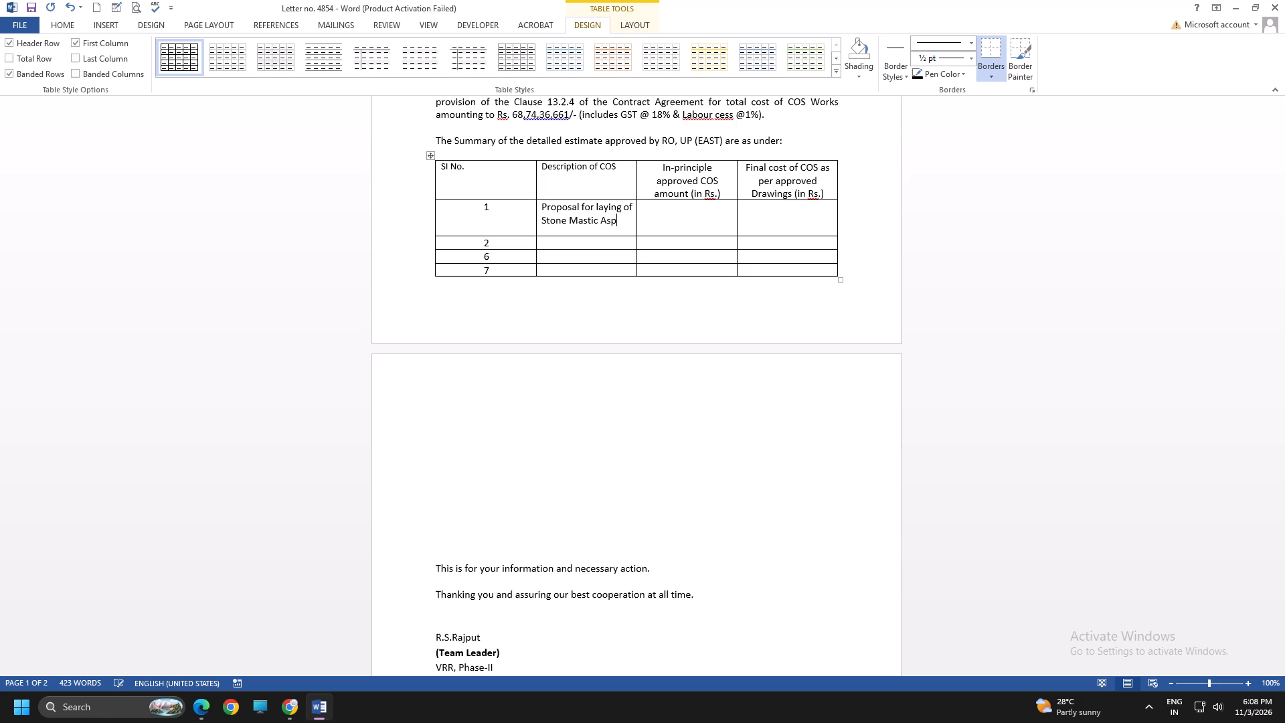
pyautogui.write('lt')
pyautogui.press('space')
pyautogui.write('()')
pyautogui.press('Left')
pyautogui.press('s')
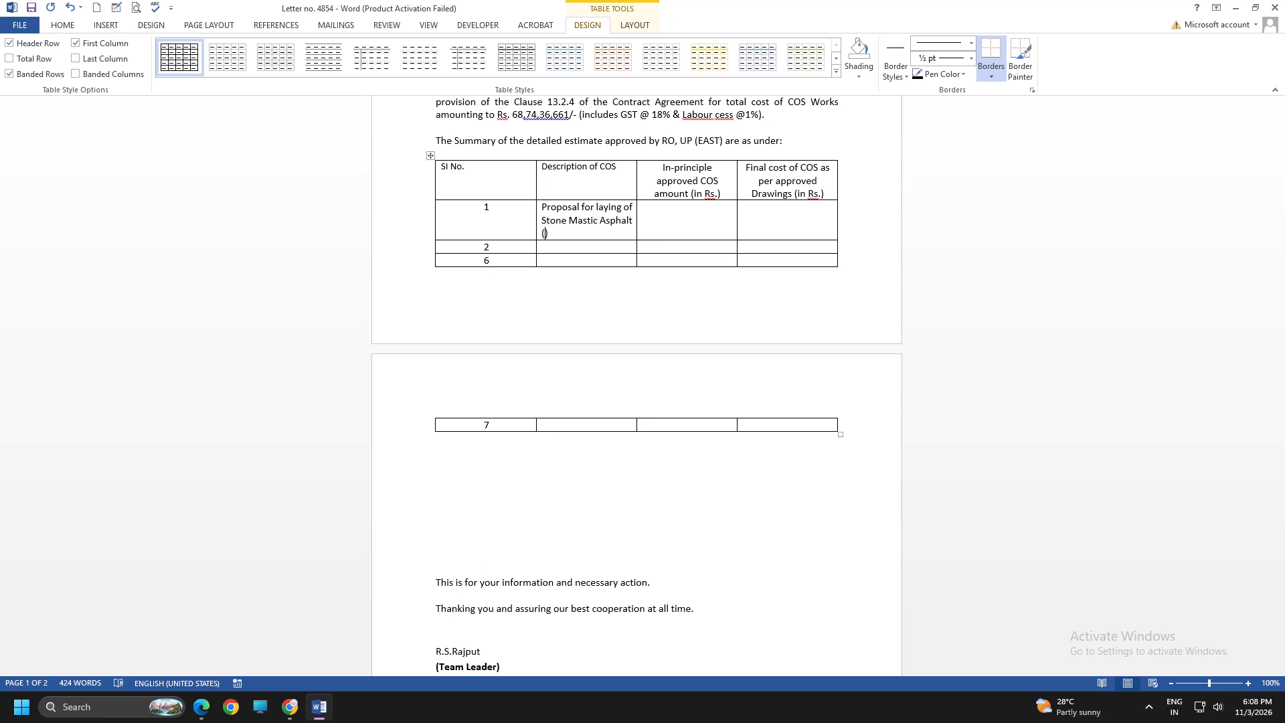
pyautogui.press('m')
pyautogui.press('a')
pyautogui.press('Right')
# Extend the row 1 description with "AND Bituminous Concrete (BC)".
pyautogui.press('space')
pyautogui.write('AND')
pyautogui.press('space')
pyautogui.write('IT')
pyautogui.write('UMINOUS')
pyautogui.press('space')
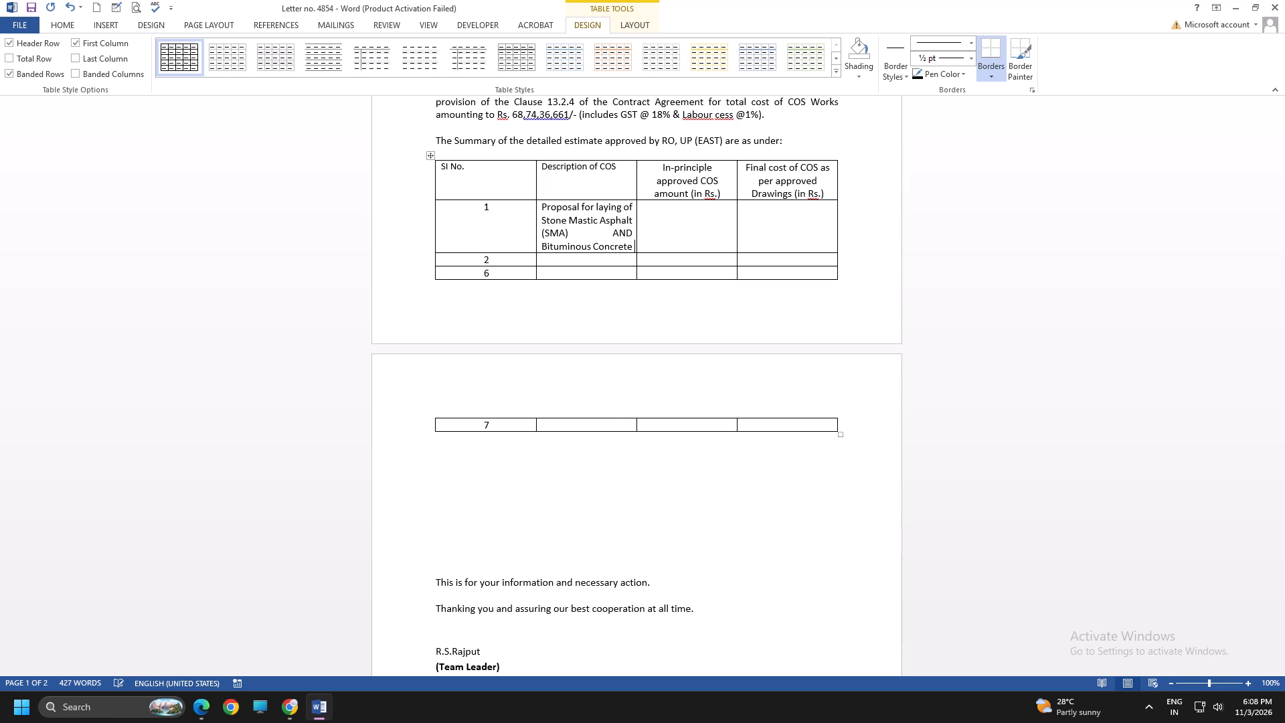
pyautogui.write('()')
pyautogui.press('Left')
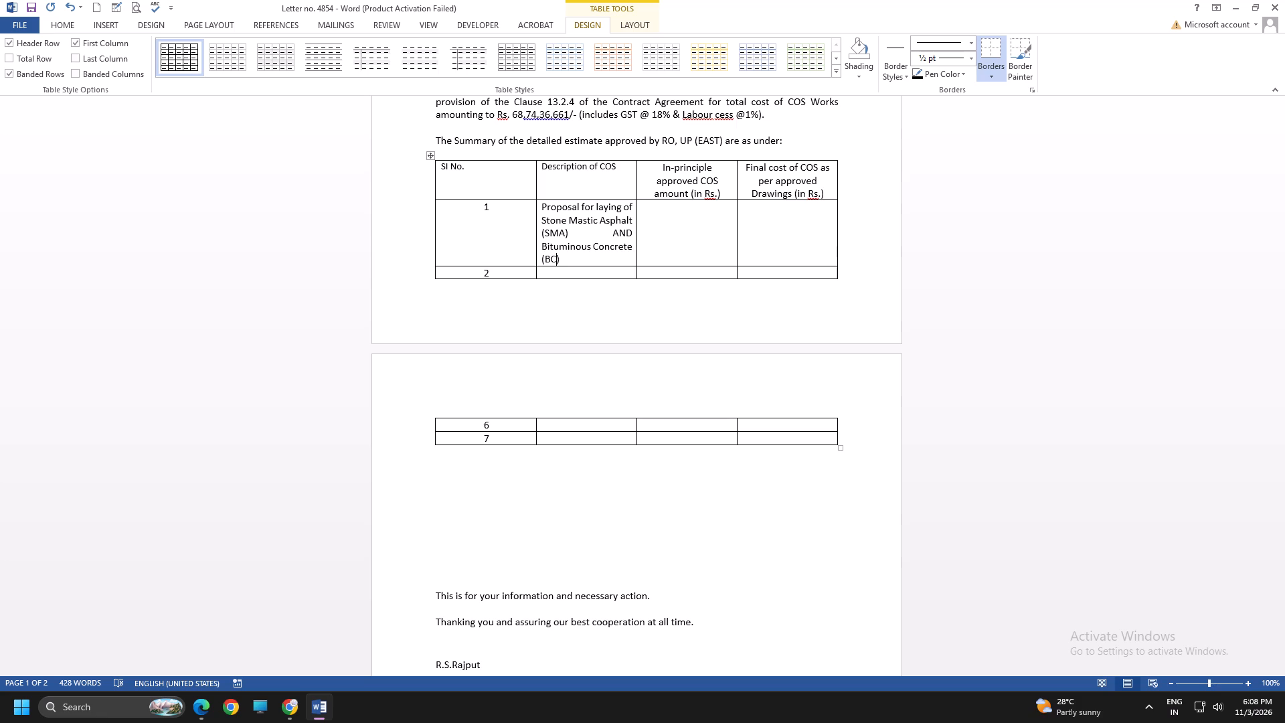
pyautogui.press('space')
pyautogui.press('BackSpace')
pyautogui.press('Right')
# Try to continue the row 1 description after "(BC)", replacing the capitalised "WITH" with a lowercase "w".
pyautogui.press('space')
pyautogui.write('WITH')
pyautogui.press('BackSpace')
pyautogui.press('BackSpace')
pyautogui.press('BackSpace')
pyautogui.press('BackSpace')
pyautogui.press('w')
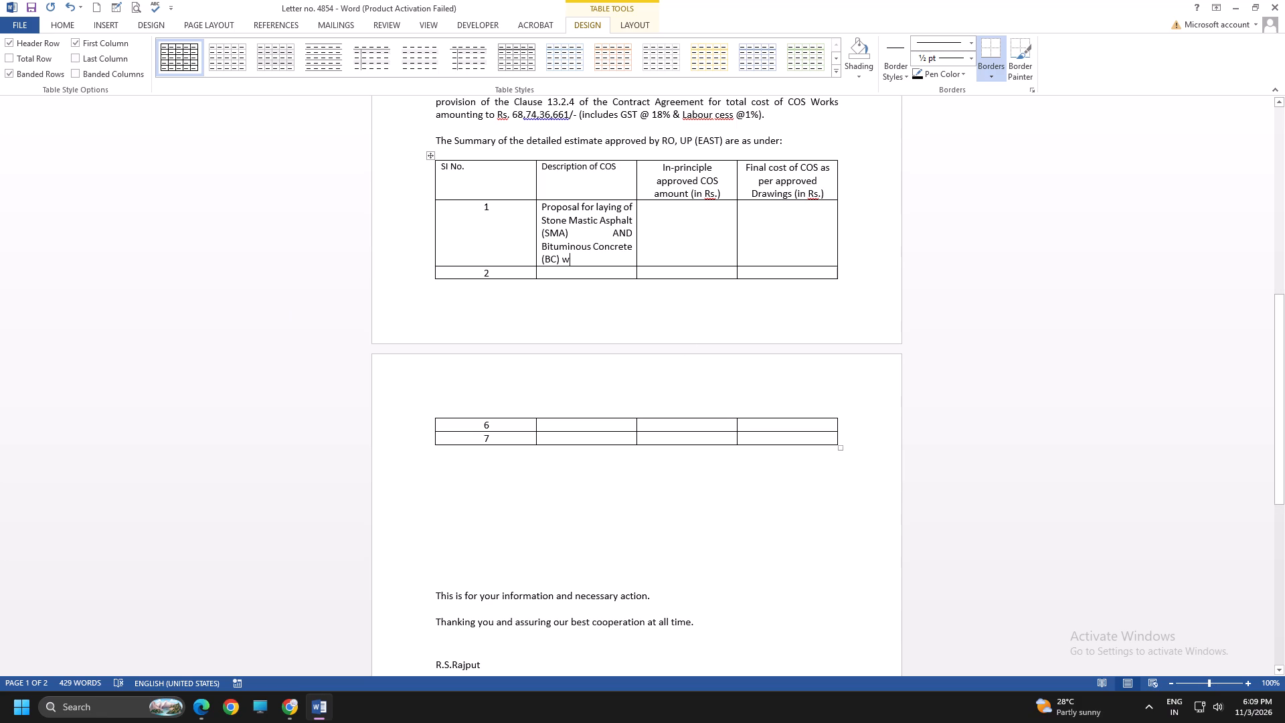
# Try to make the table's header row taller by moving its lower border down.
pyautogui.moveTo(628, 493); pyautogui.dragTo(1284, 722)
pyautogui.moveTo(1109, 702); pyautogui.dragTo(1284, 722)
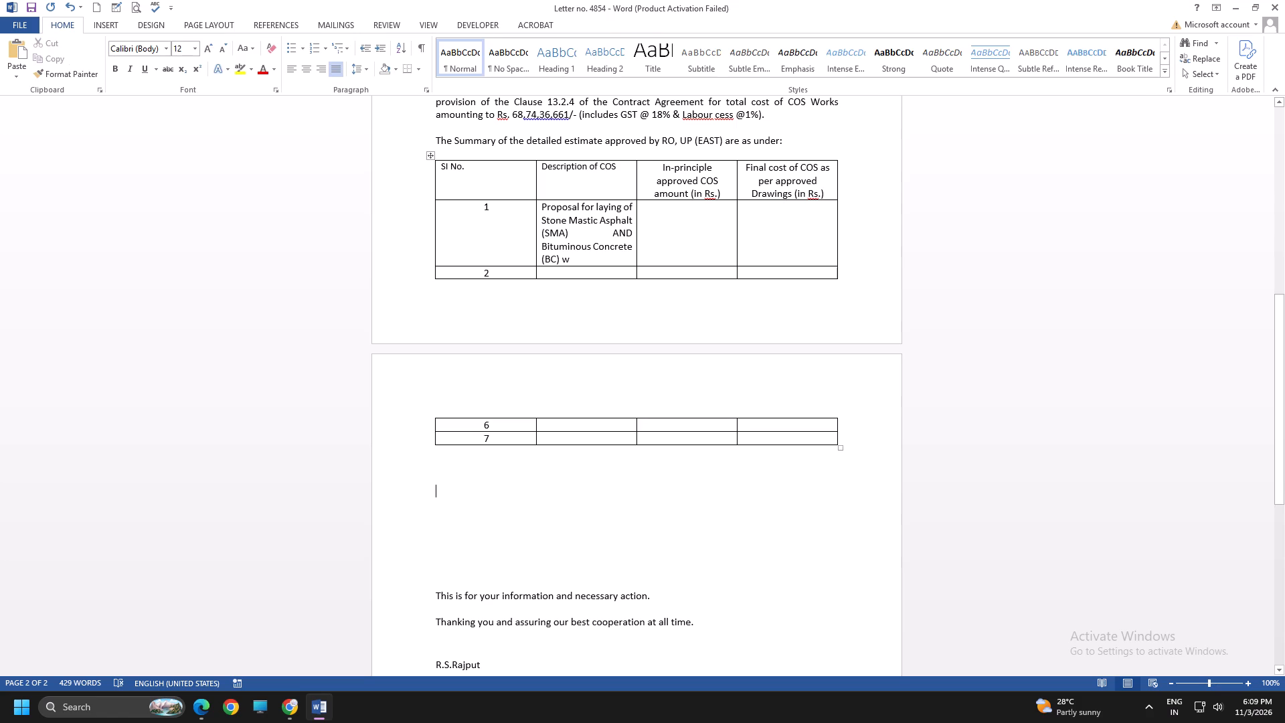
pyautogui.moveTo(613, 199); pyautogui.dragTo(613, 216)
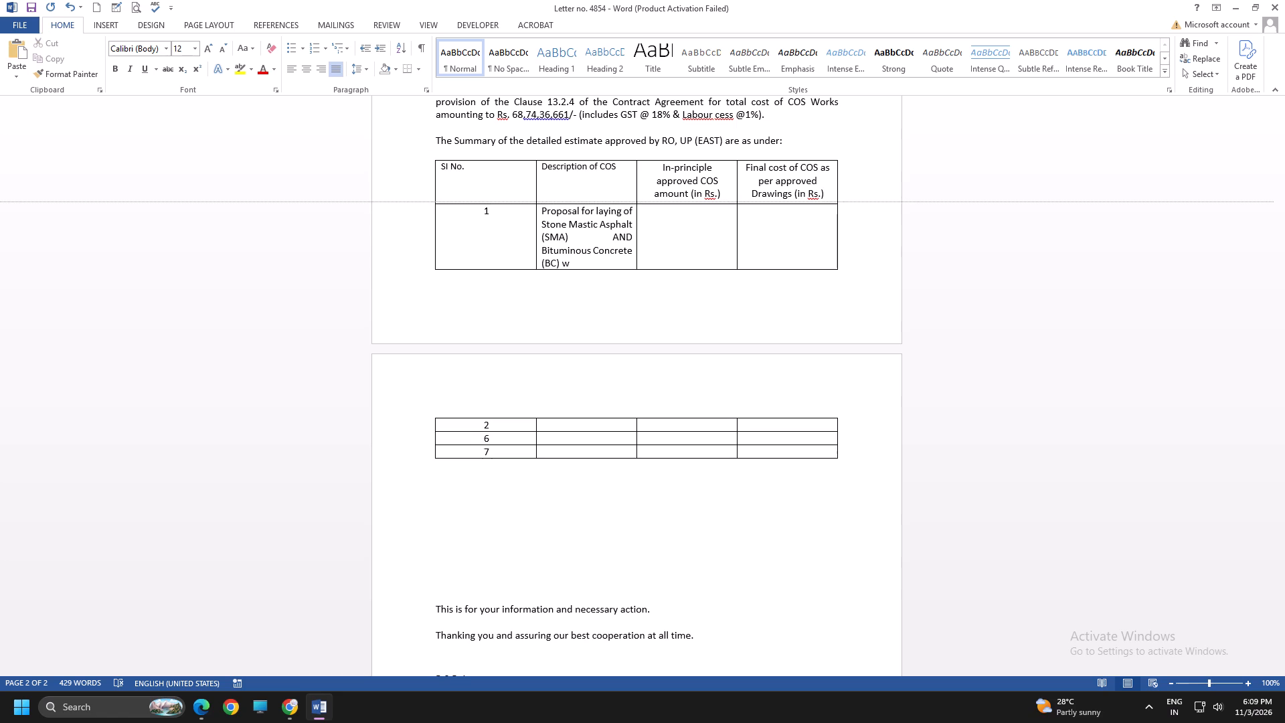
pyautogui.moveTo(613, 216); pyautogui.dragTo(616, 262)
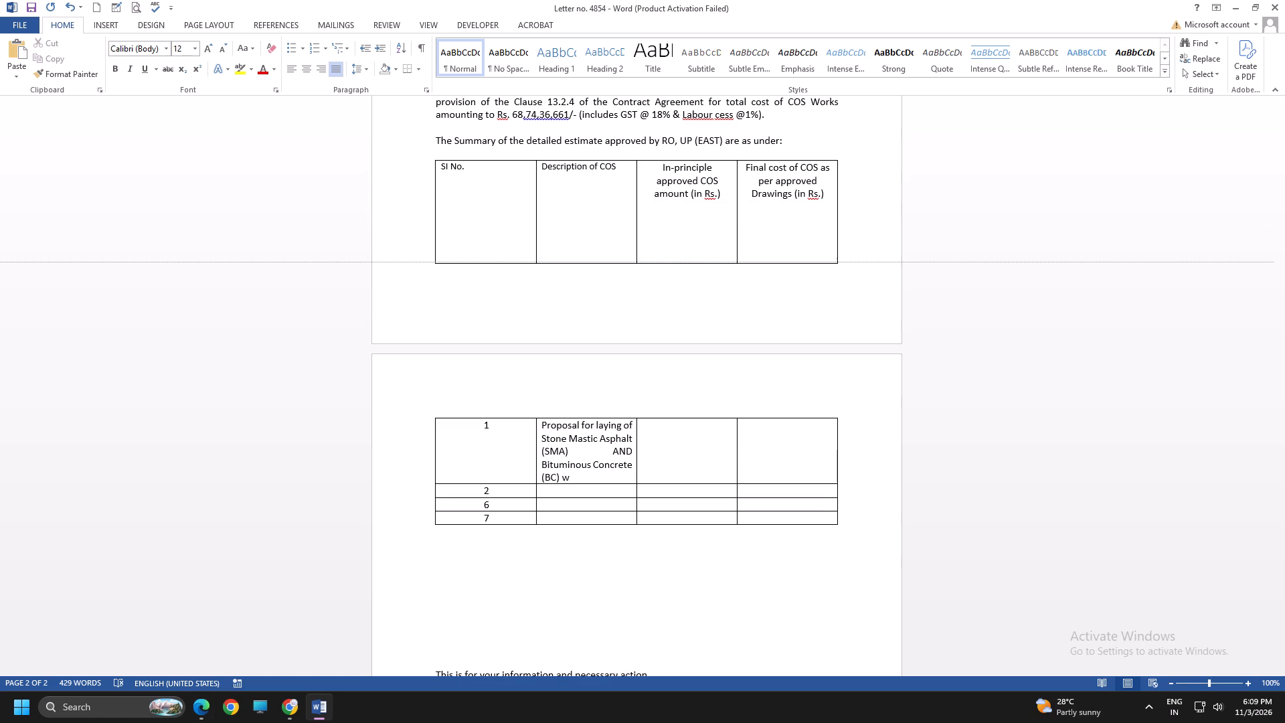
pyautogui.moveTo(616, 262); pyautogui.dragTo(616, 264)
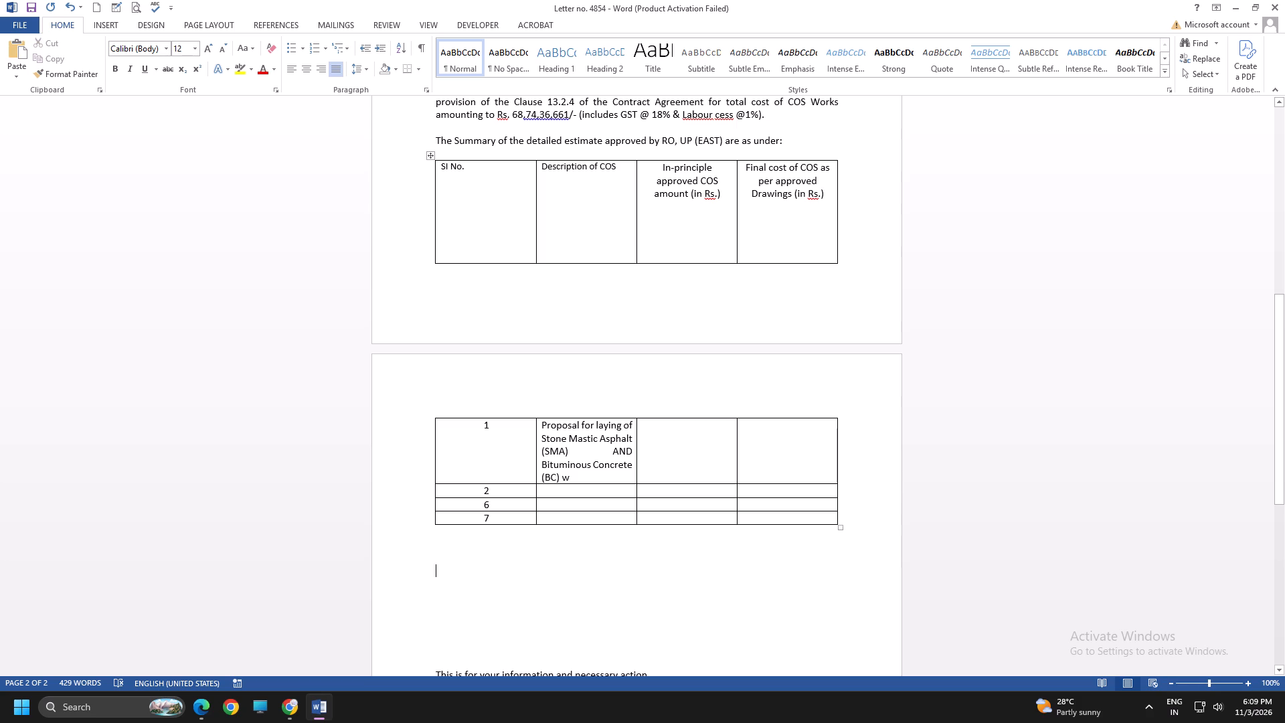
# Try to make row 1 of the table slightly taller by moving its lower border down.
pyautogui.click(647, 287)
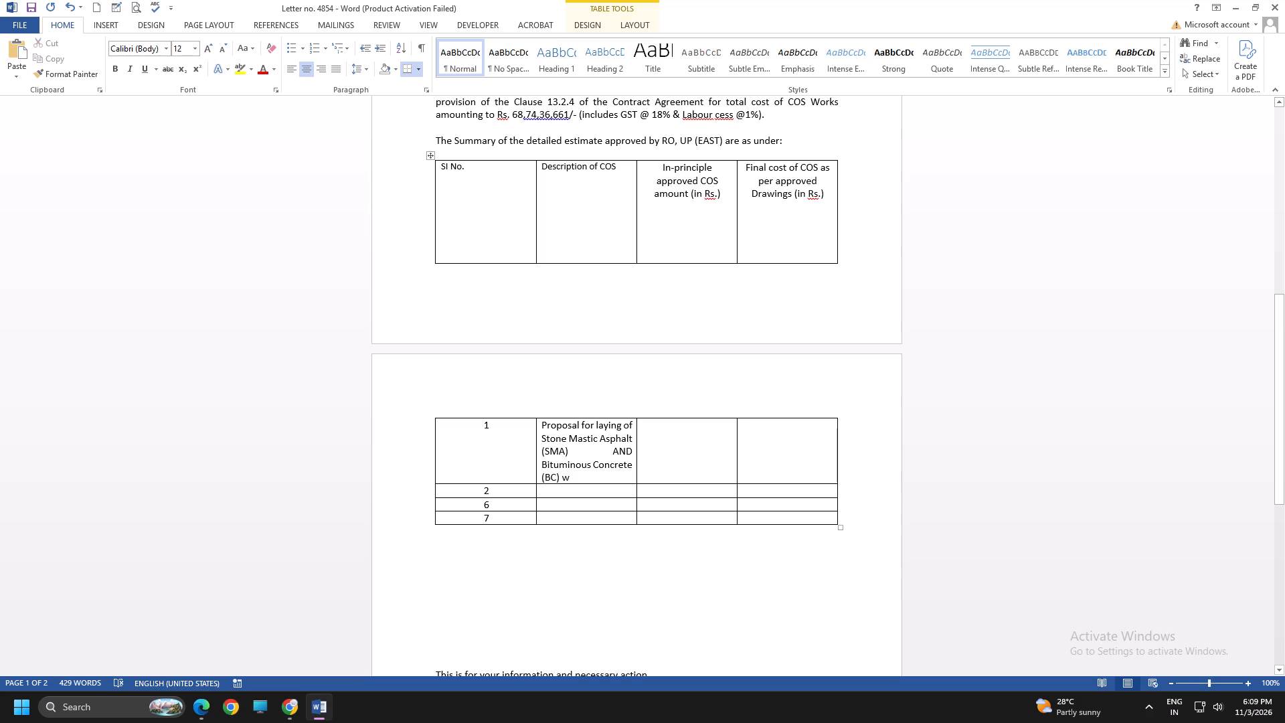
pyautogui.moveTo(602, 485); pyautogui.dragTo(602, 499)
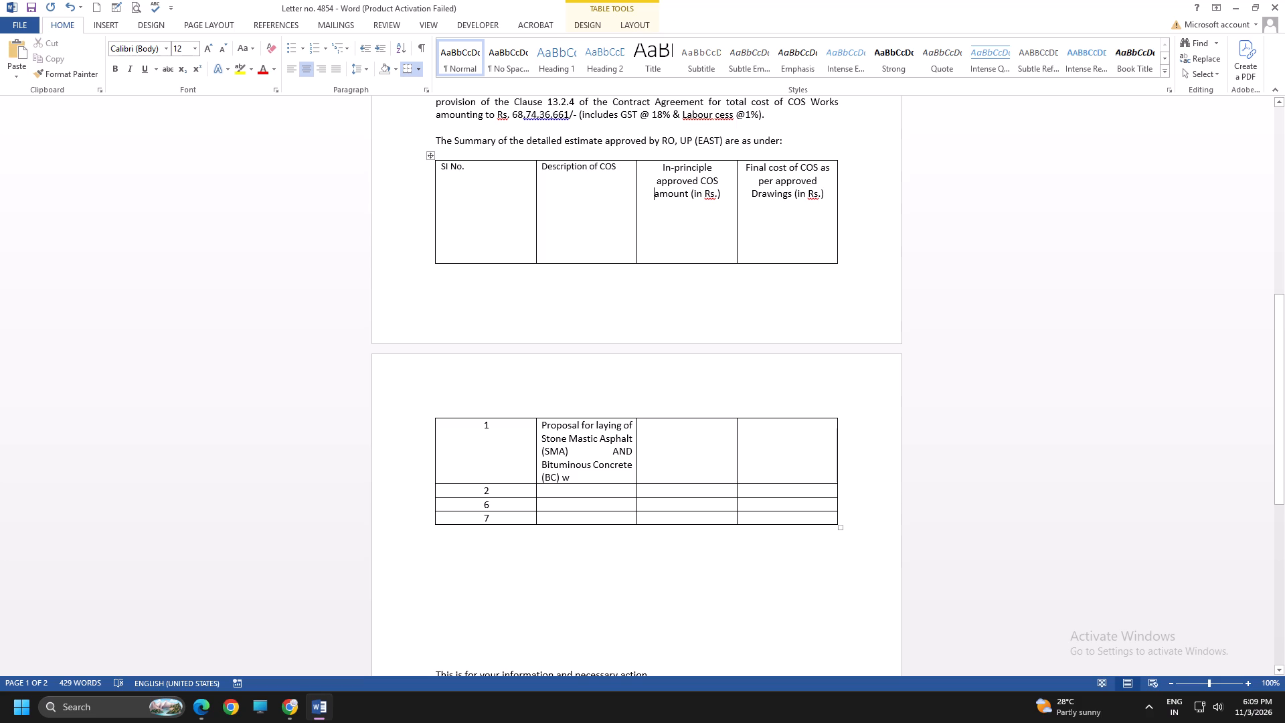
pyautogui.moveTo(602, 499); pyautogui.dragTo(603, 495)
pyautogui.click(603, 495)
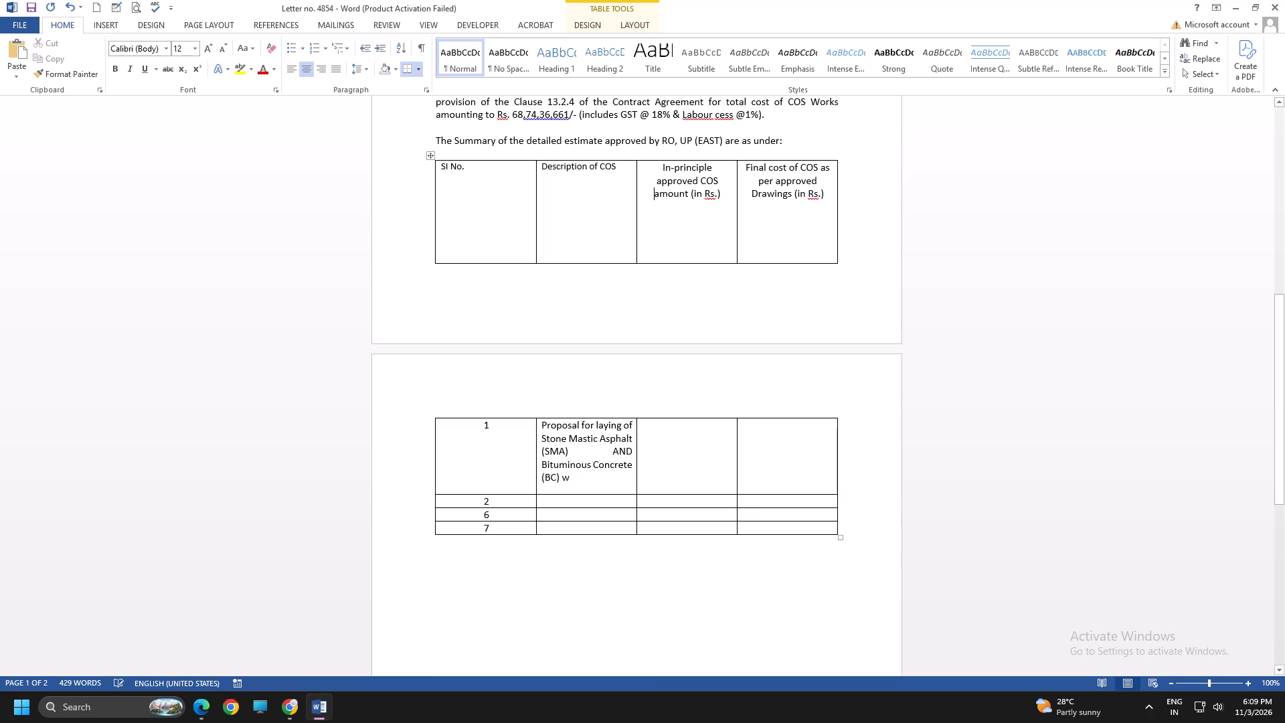
# Undo the height changes made to the table's header row and row 1.
pyautogui.click(68, 3)
pyautogui.click(68, 3)
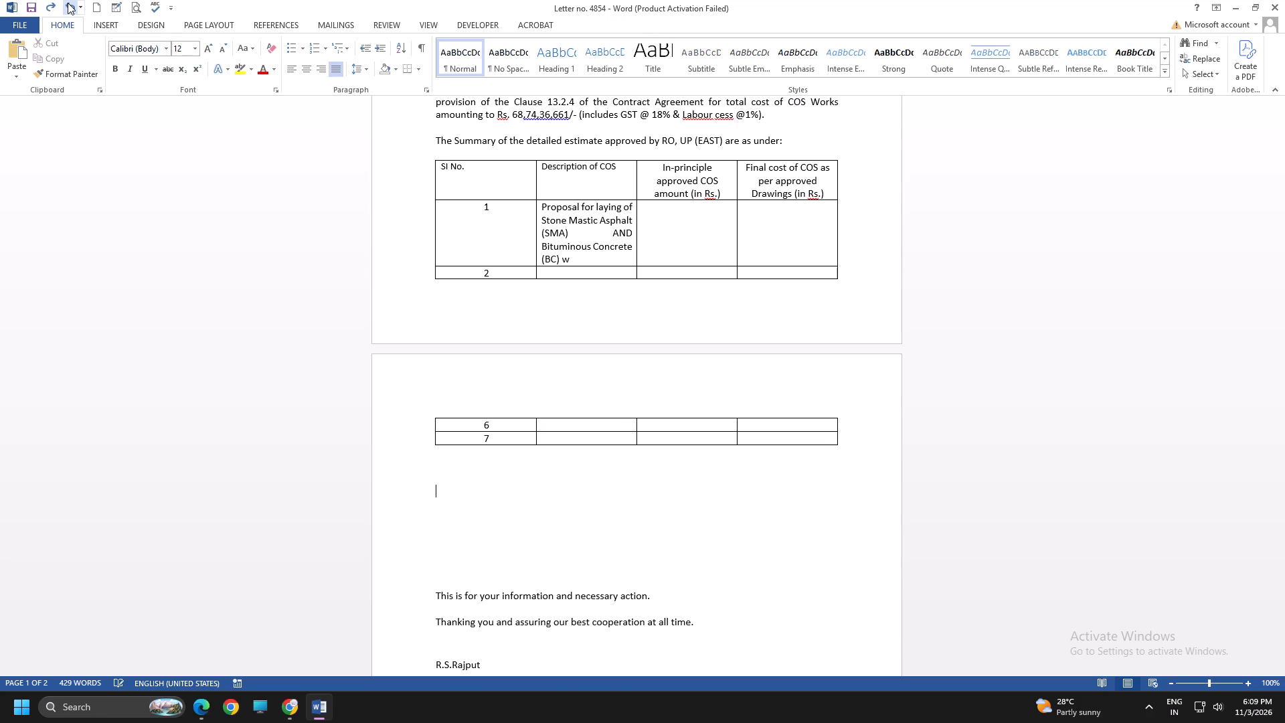
# Undo the row 1 description edits back to "Proposal for laying of Stone Mastic Asphalt".
pyautogui.click(68, 3)
pyautogui.click(68, 3)
pyautogui.tripleClick(68, 3)
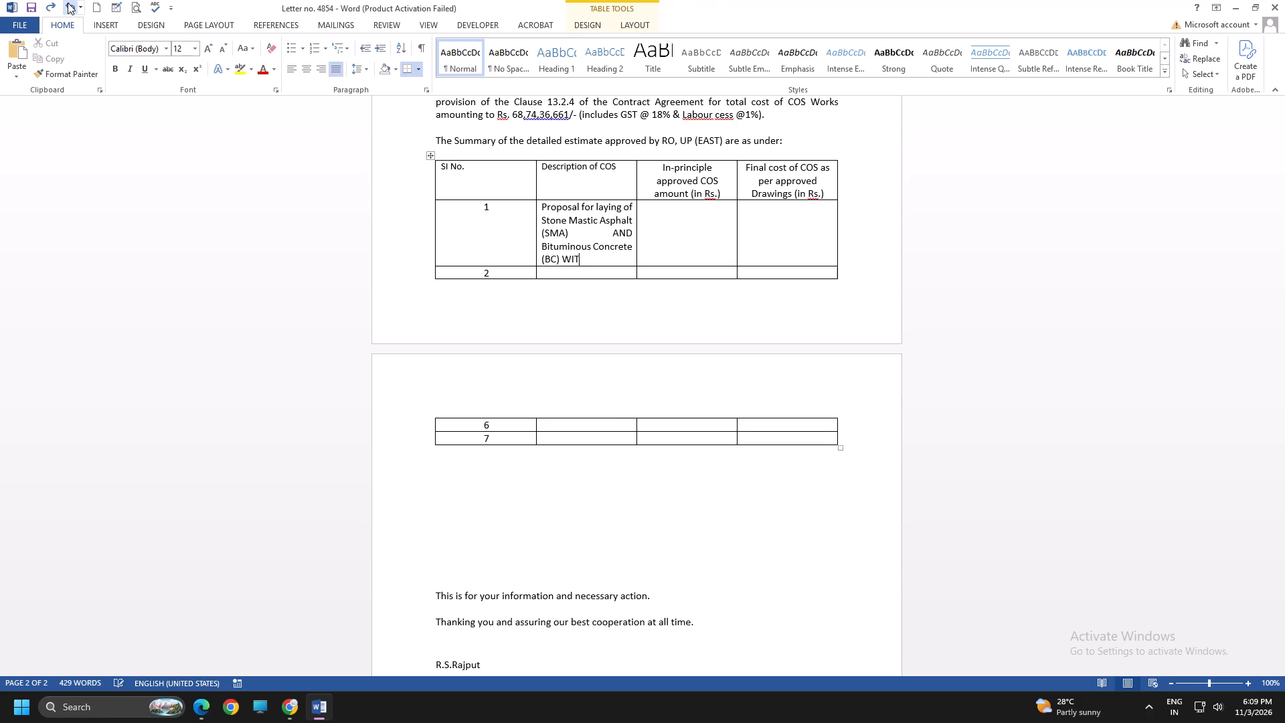
pyautogui.doubleClick(68, 3)
pyautogui.tripleClick(68, 3)
pyautogui.tripleClick(68, 3)
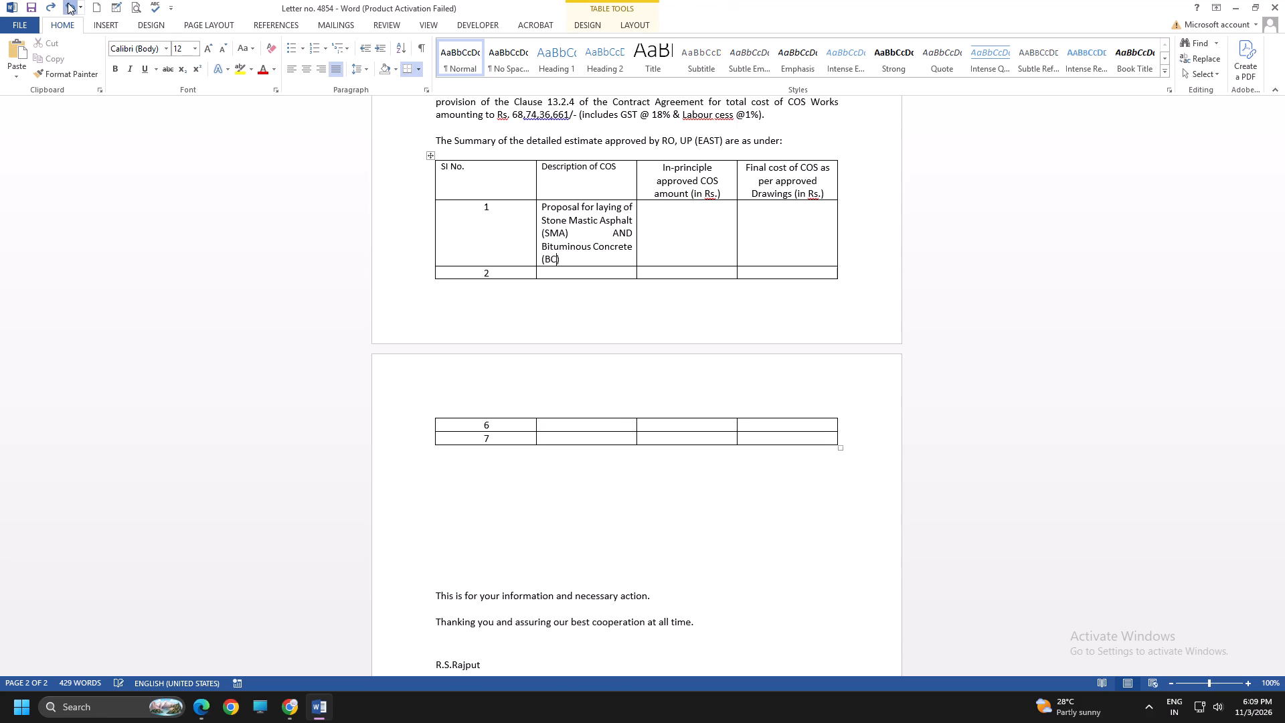
pyautogui.tripleClick(68, 3)
pyautogui.tripleClick(68, 3)
pyautogui.tripleClick(68, 3)
pyautogui.tripleClick(68, 3)
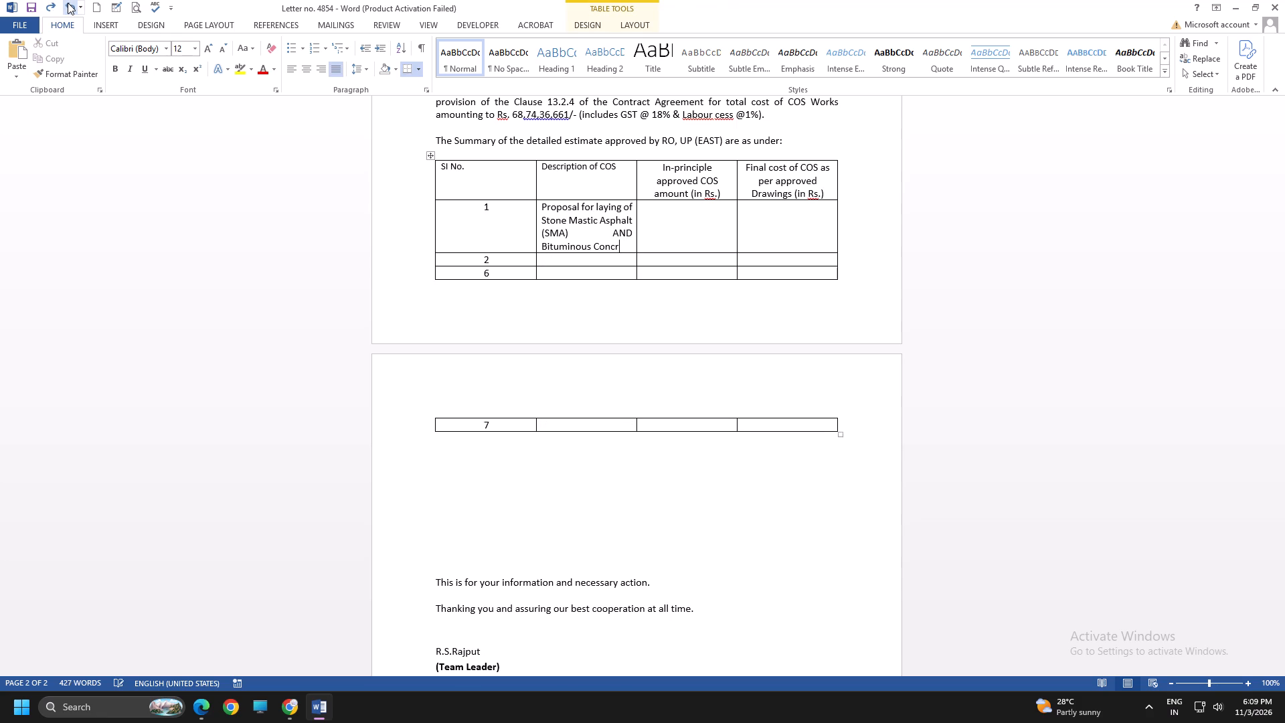
pyautogui.tripleClick(68, 3)
pyautogui.tripleClick(68, 3)
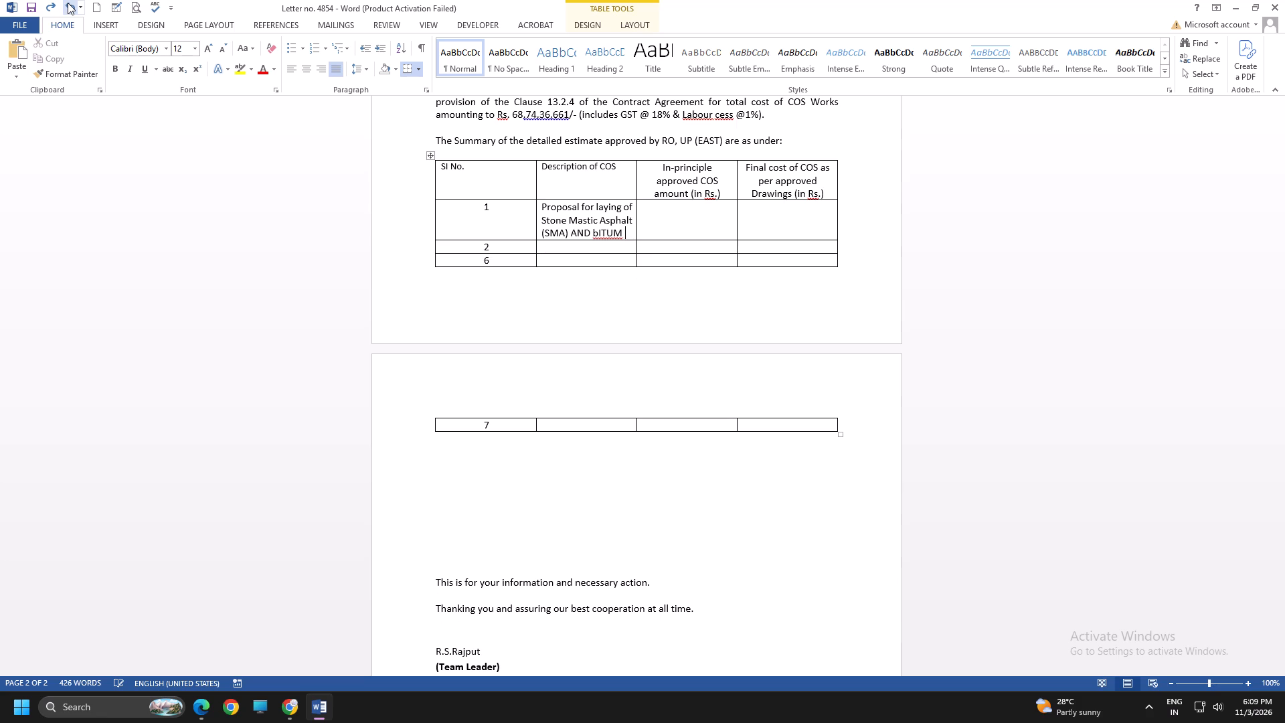
pyautogui.tripleClick(68, 3)
pyautogui.tripleClick(68, 3)
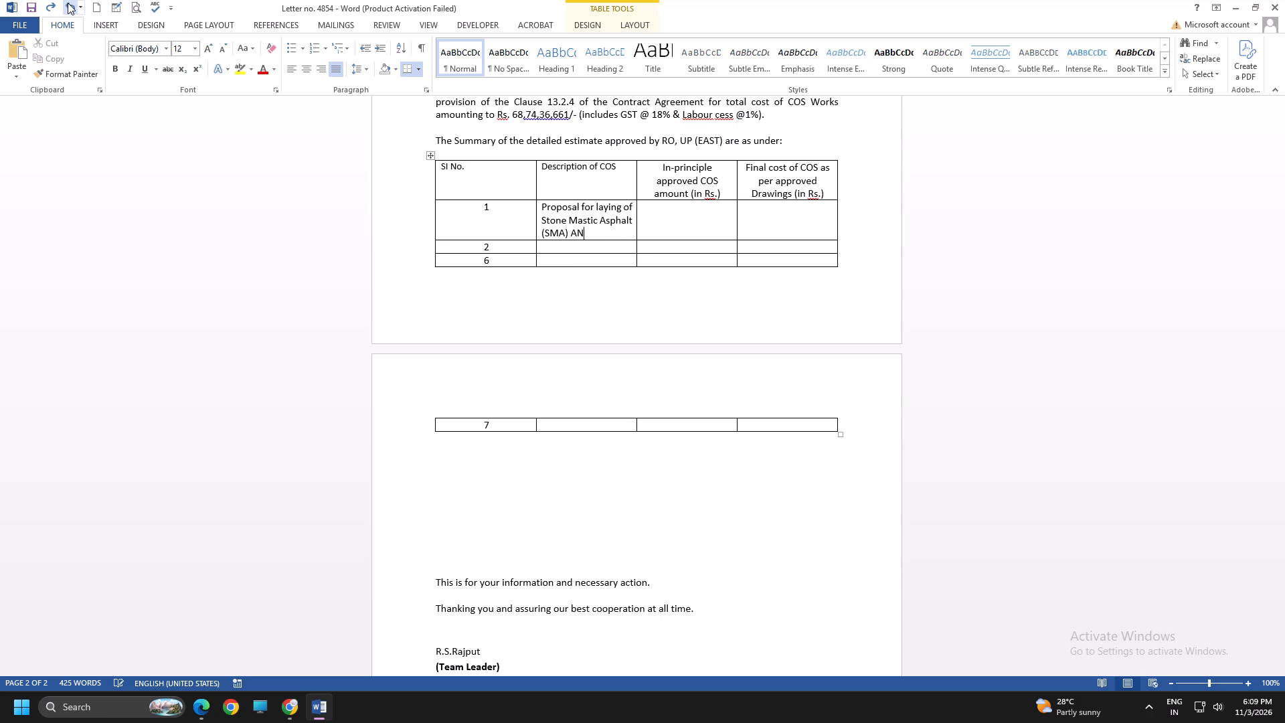
pyautogui.tripleClick(68, 3)
pyautogui.doubleClick(68, 3)
pyautogui.tripleClick(68, 3)
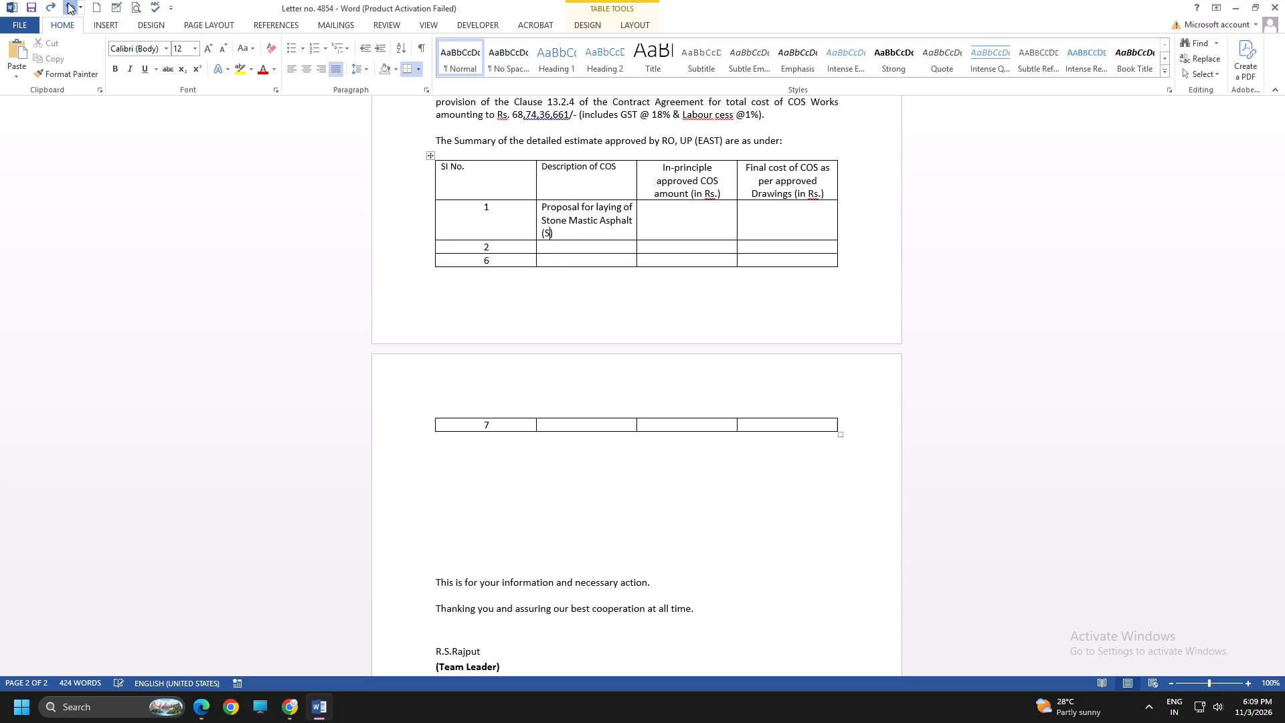
pyautogui.click(68, 3)
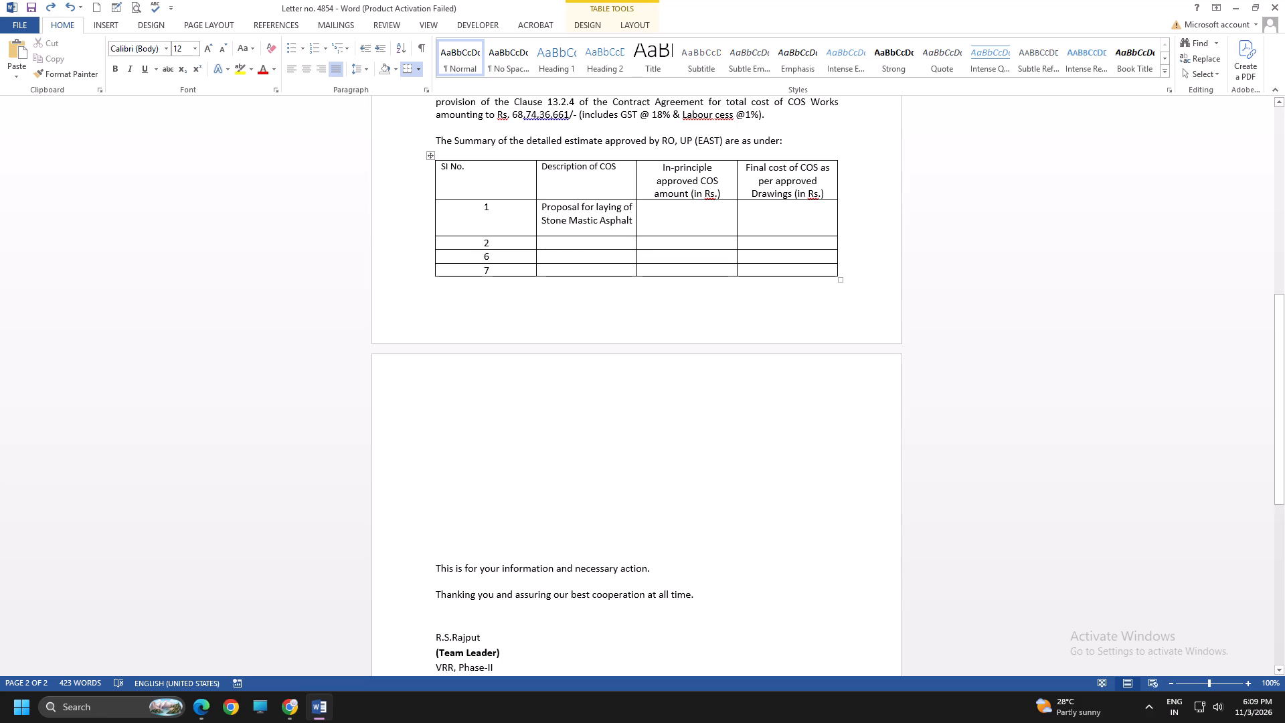
# Move the whole COS summary table from page 1 to the start of page 2, above "This is for your information and necessary action.".
pyautogui.click(433, 173)
pyautogui.click(430, 173)
pyautogui.moveTo(430, 166); pyautogui.dragTo(610, 274)
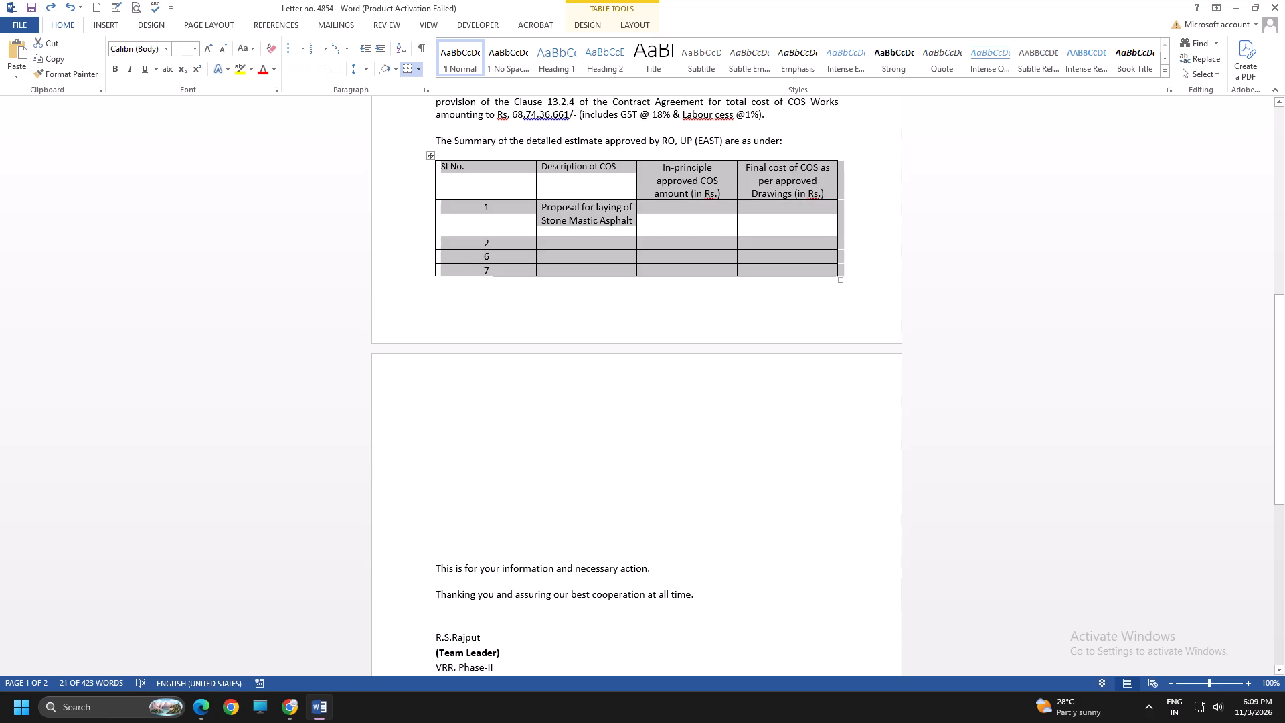
pyautogui.moveTo(610, 274); pyautogui.dragTo(621, 279)
pyautogui.hotkey('ctrl', 'x')
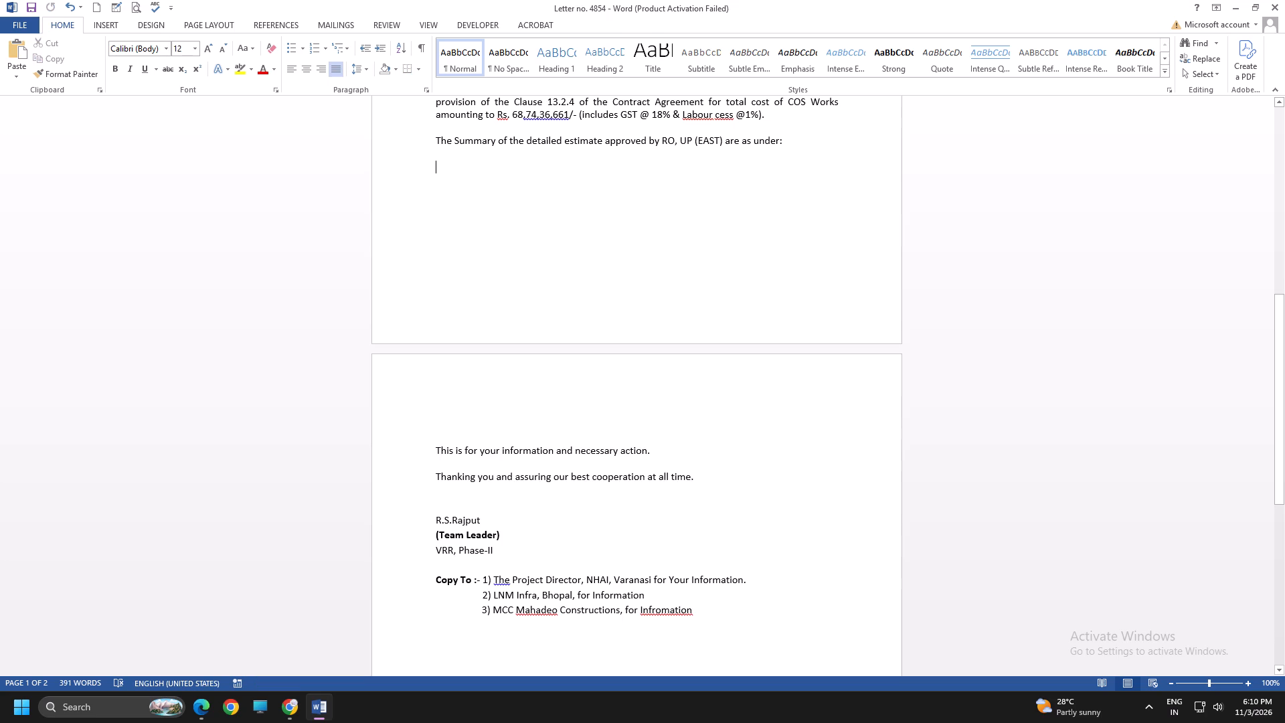
pyautogui.click(471, 373)
pyautogui.hotkey('ctrl', 'v')
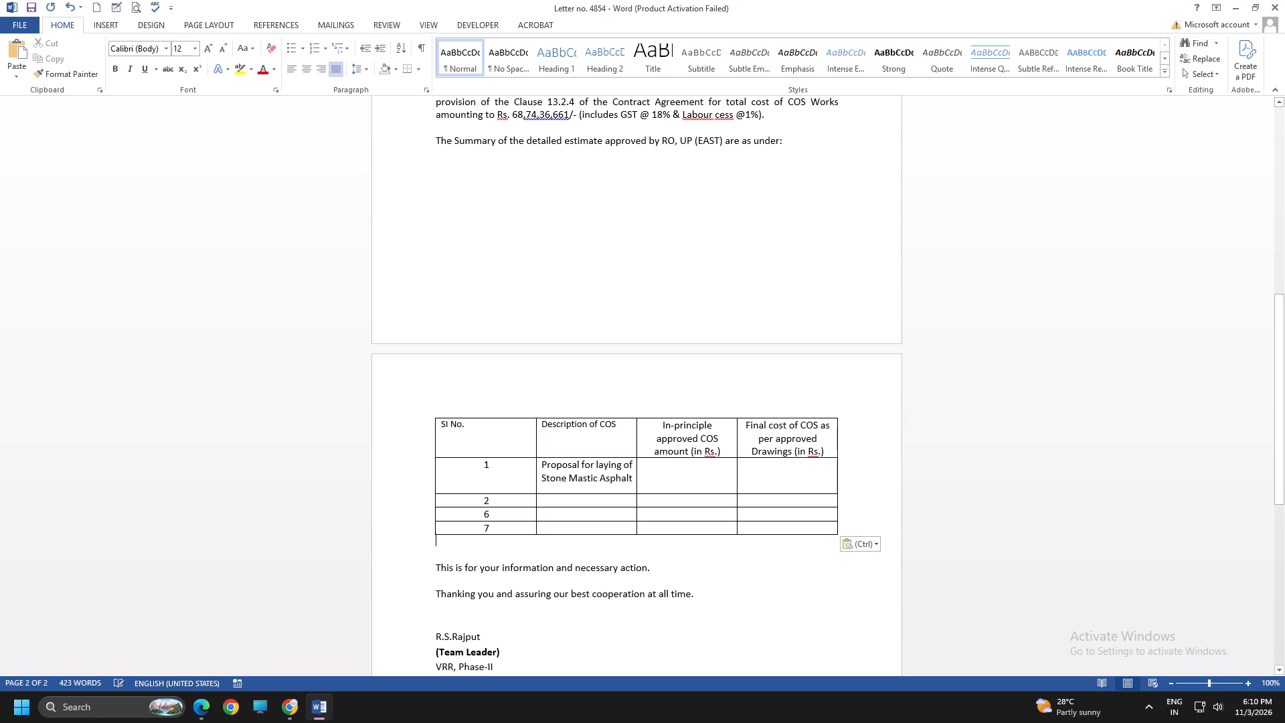
# Resume editing the row 1 description at the end of "Stone Mastic Asphalt".
pyautogui.click(629, 477)
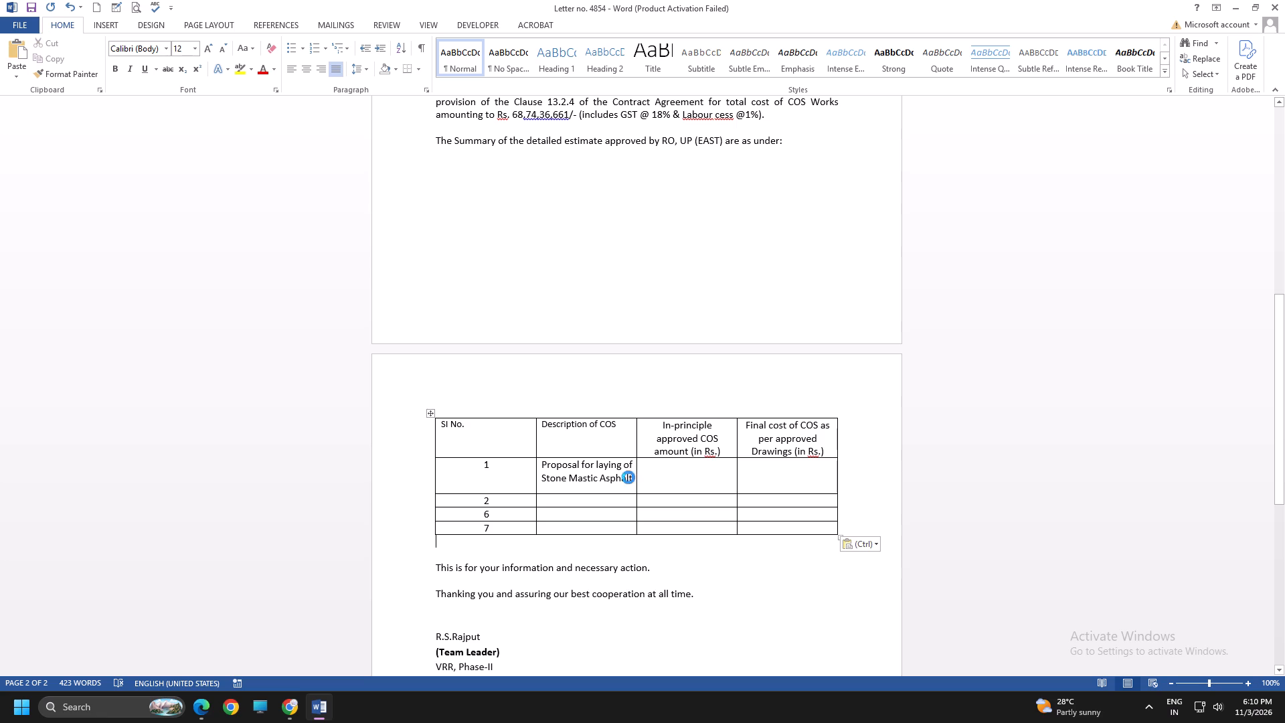